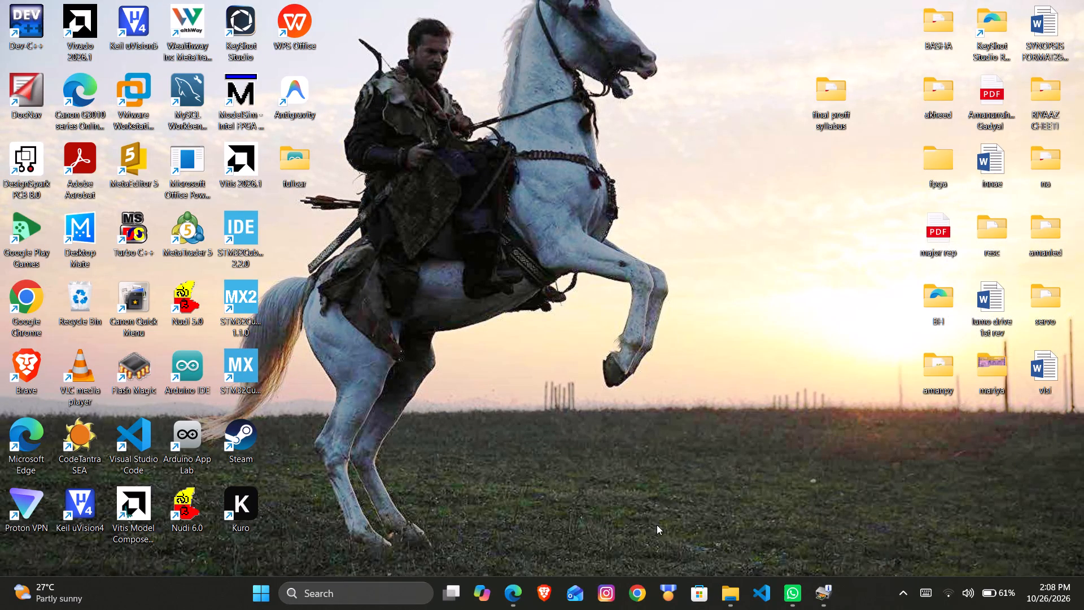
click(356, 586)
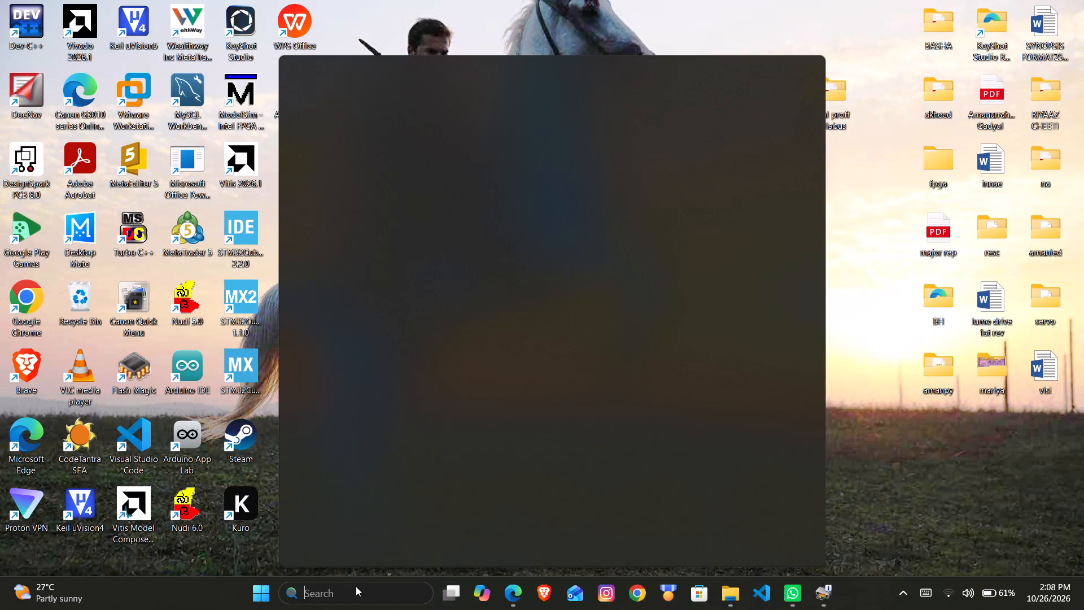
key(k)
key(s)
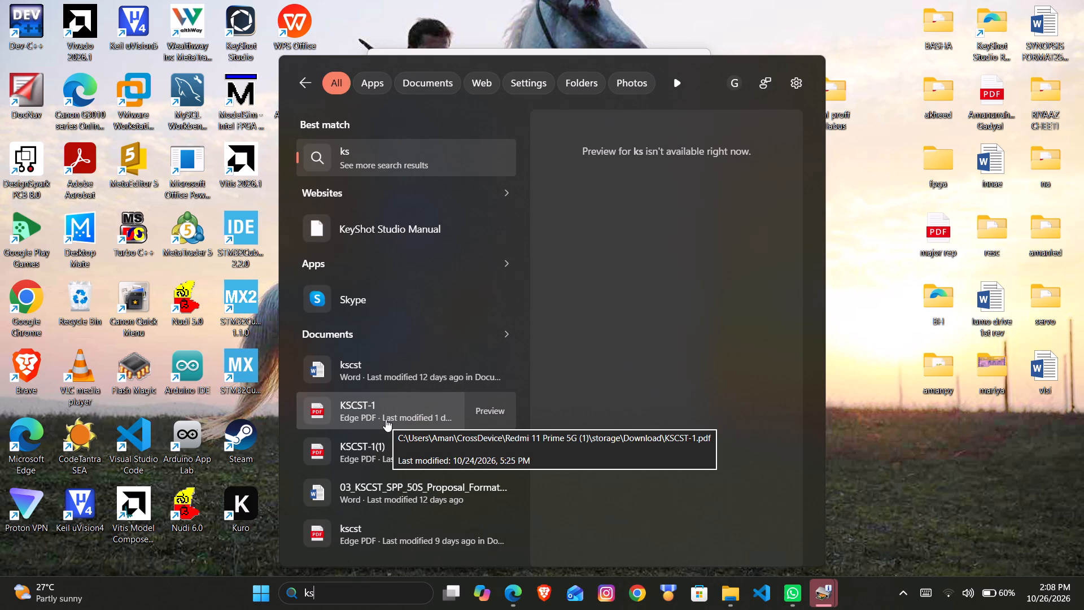
Bring up the Canon G3010 series two-sided printing instructions and start printing the other side of the pages.
click(827, 590)
click(825, 600)
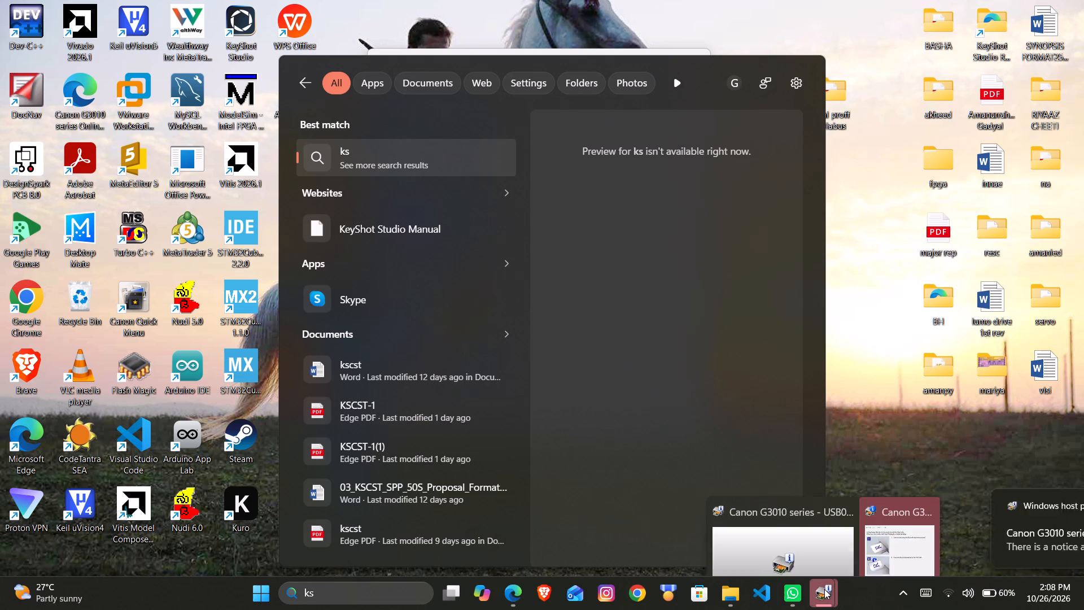
click(868, 537)
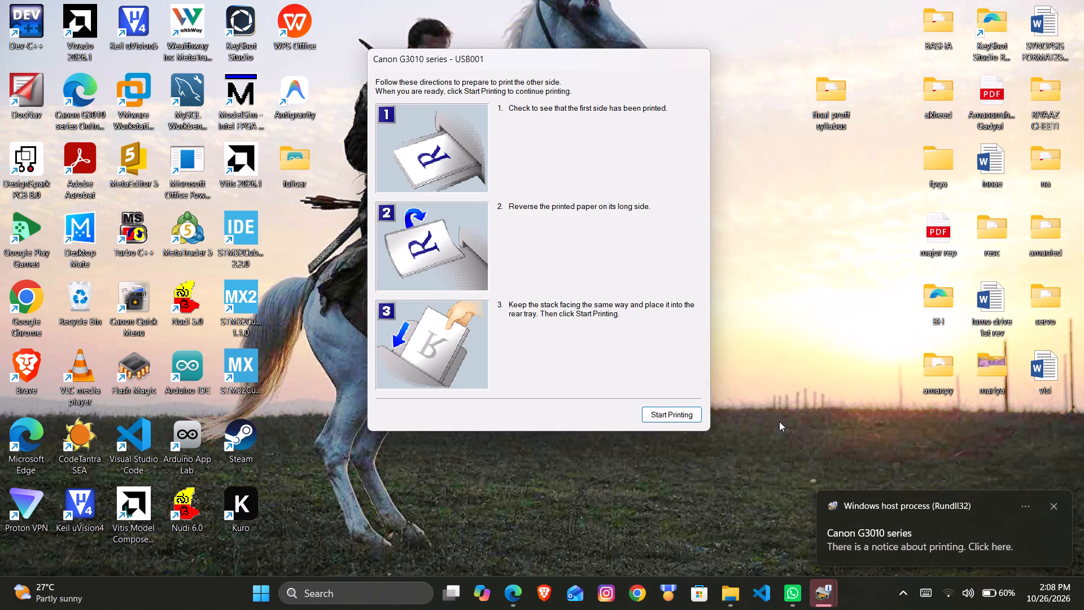
click(662, 413)
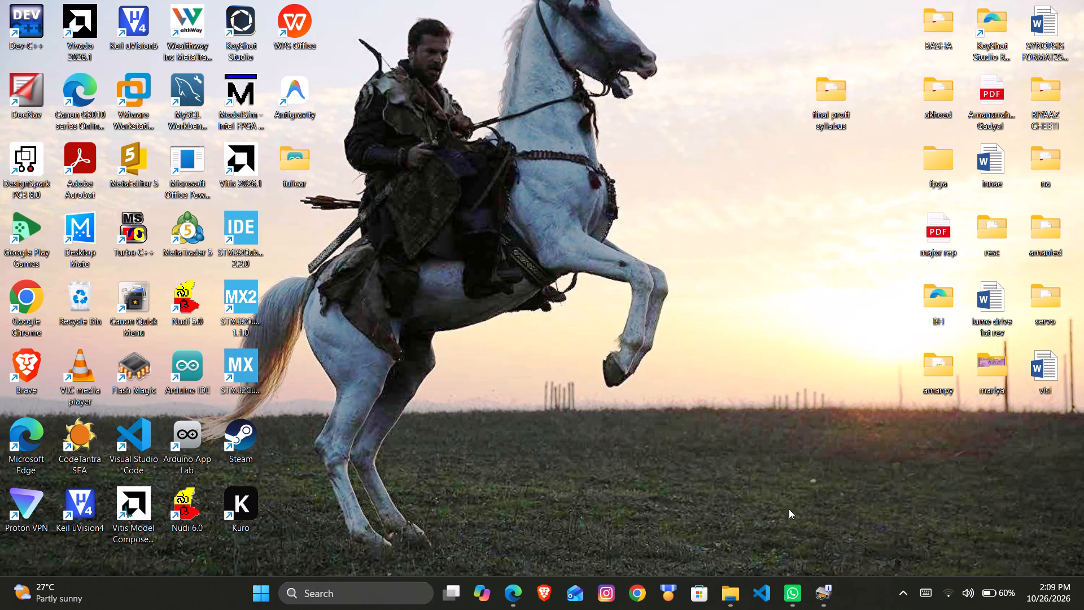
Open the Canon G3010 series status monitor to check the progress of the print job.
click(826, 596)
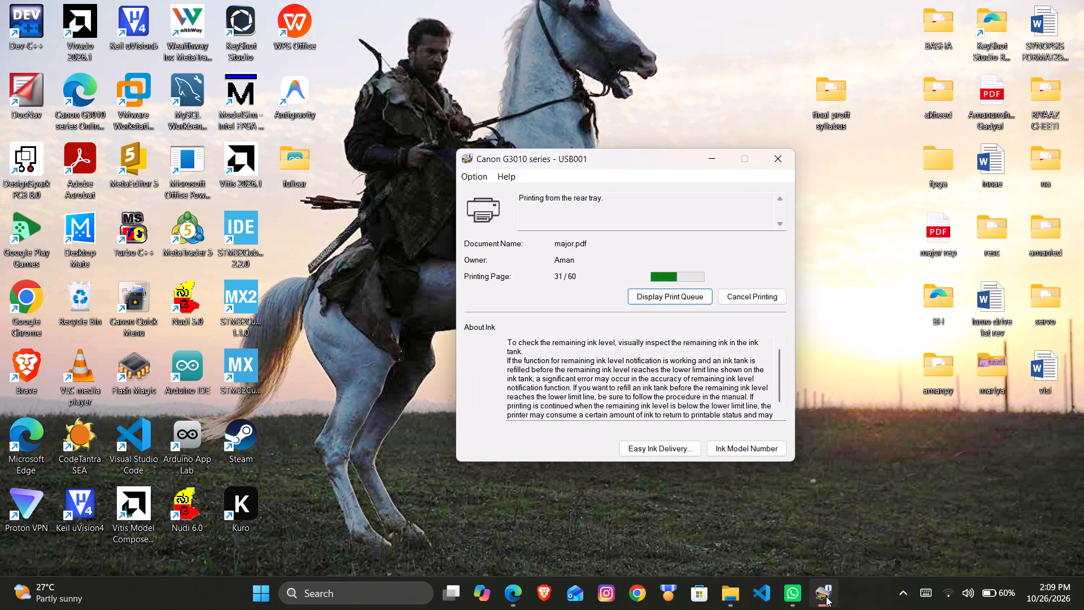
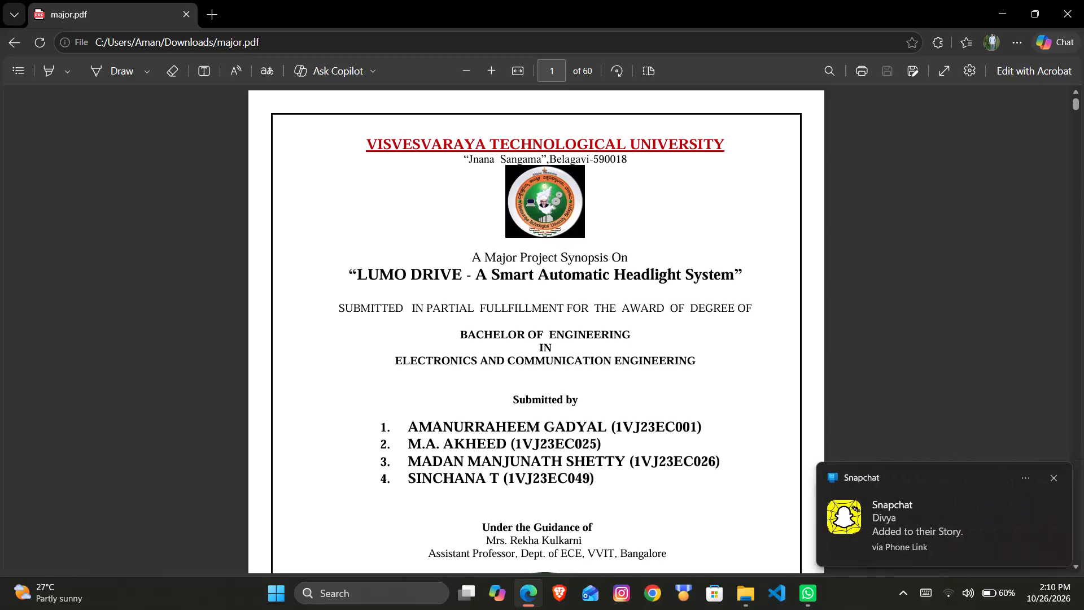
Print pages 1-14 of major.pdf on the Canon G3010 series and start the job from the Canon IJ Preview.
key(ctrl+p)
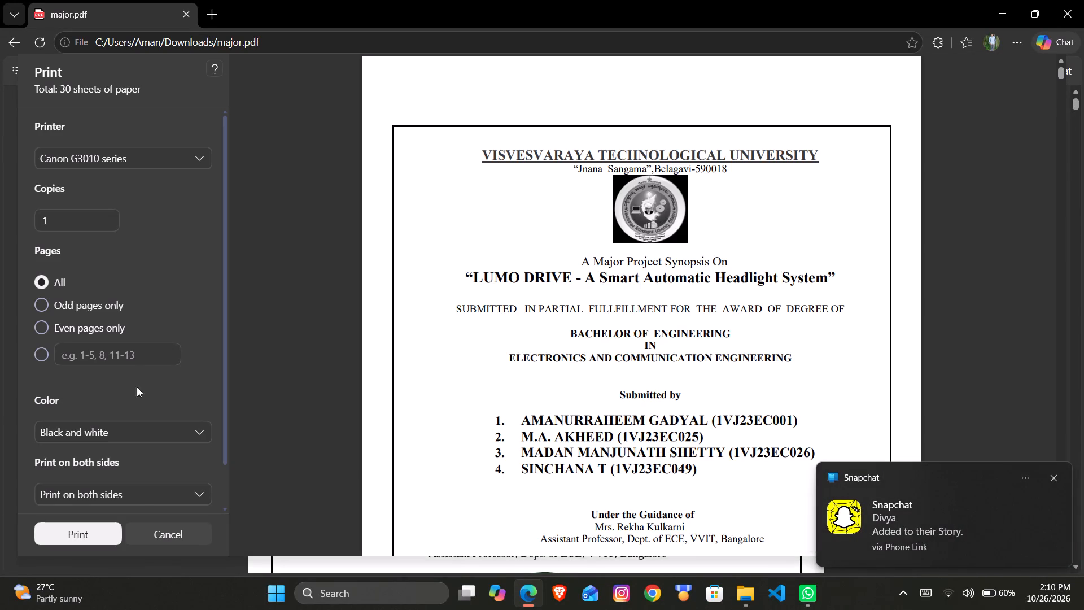
click(125, 358)
text(1-14)
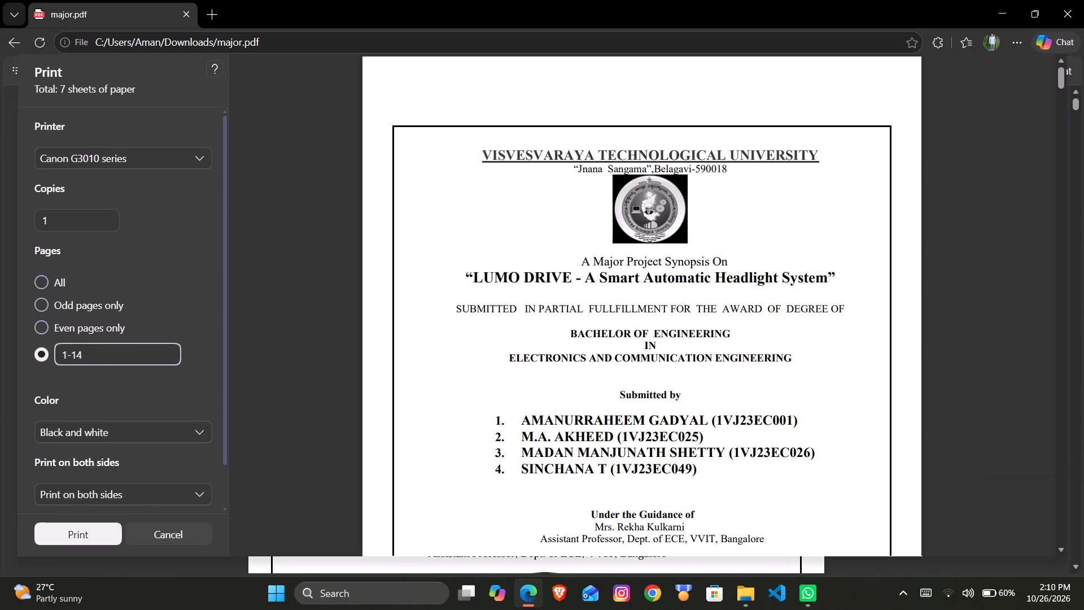
scroll(80, 469, down, 2)
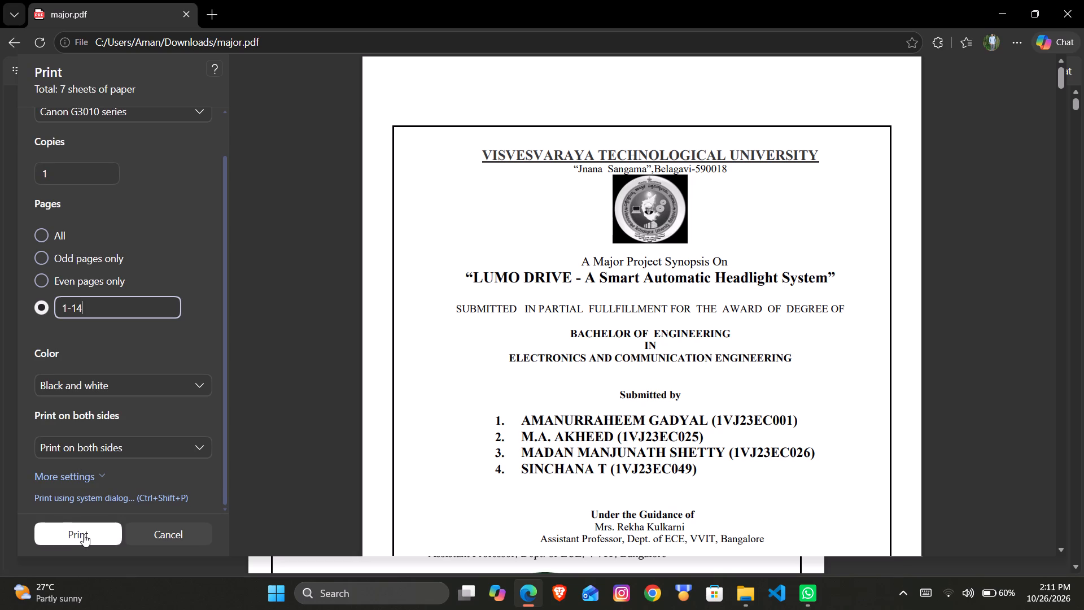
click(84, 534)
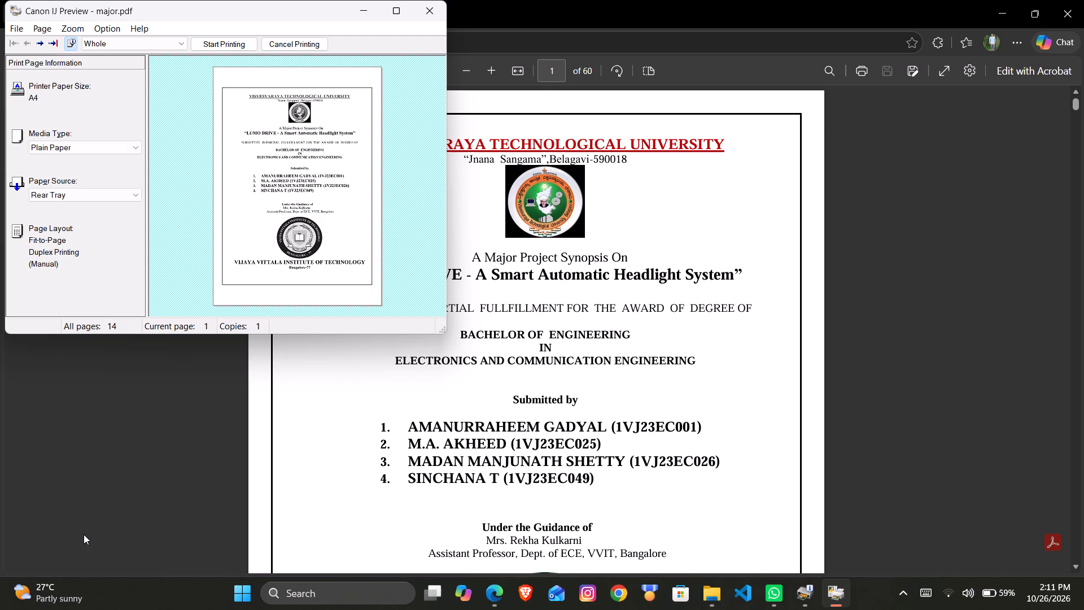
click(210, 45)
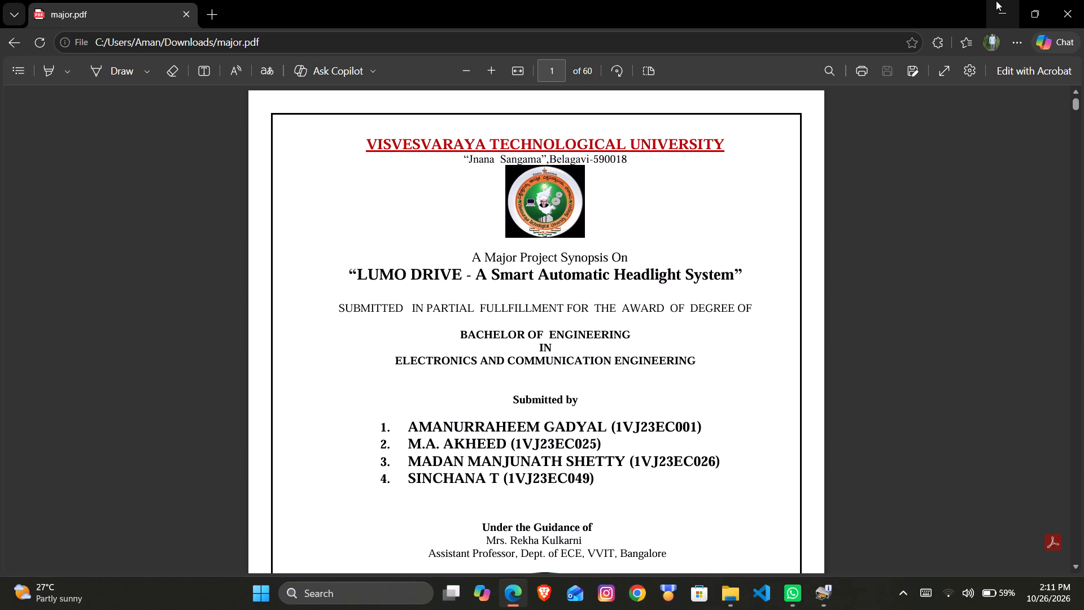
Look through the opening pages of major.pdf, from the title page through the abstract and table of contents to the introduction.
scroll(996, 1, down, 3)
scroll(681, 225, down, 7)
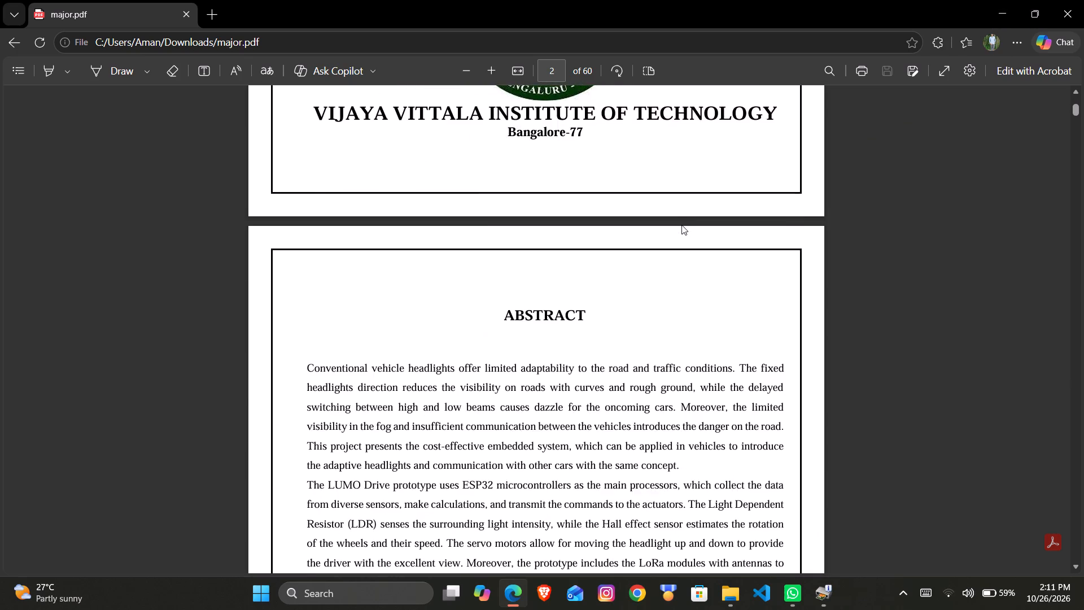
scroll(681, 225, down, 6)
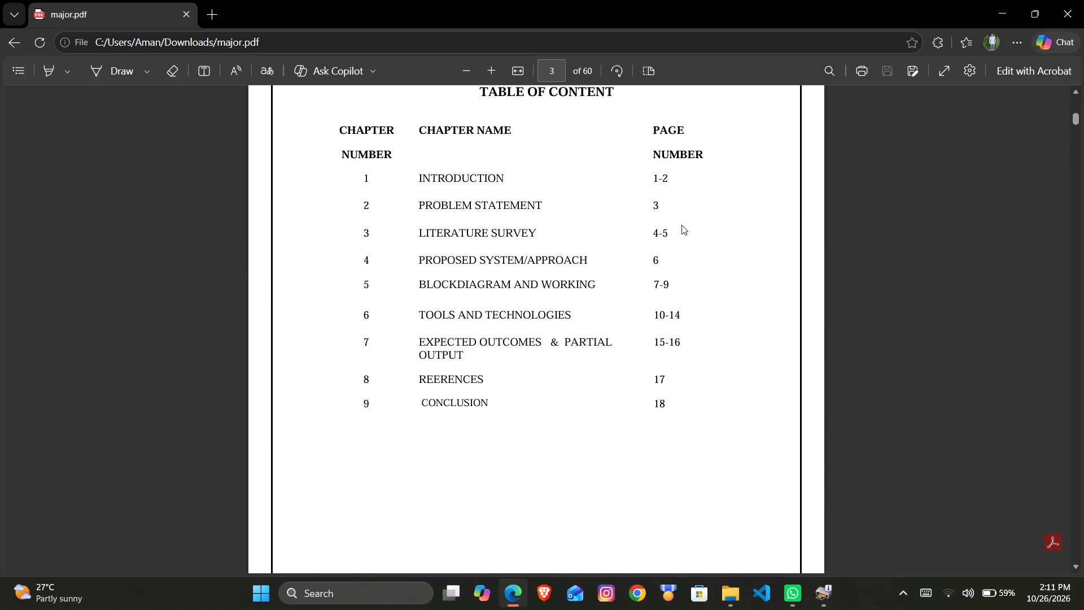
scroll(681, 225, left, 1)
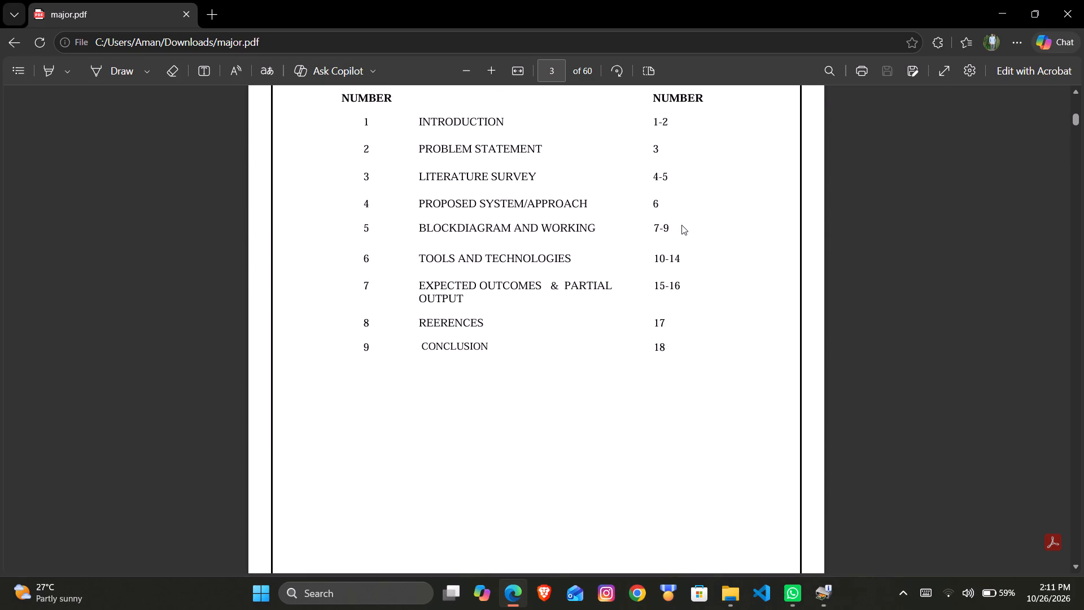
scroll(681, 225, down, 9)
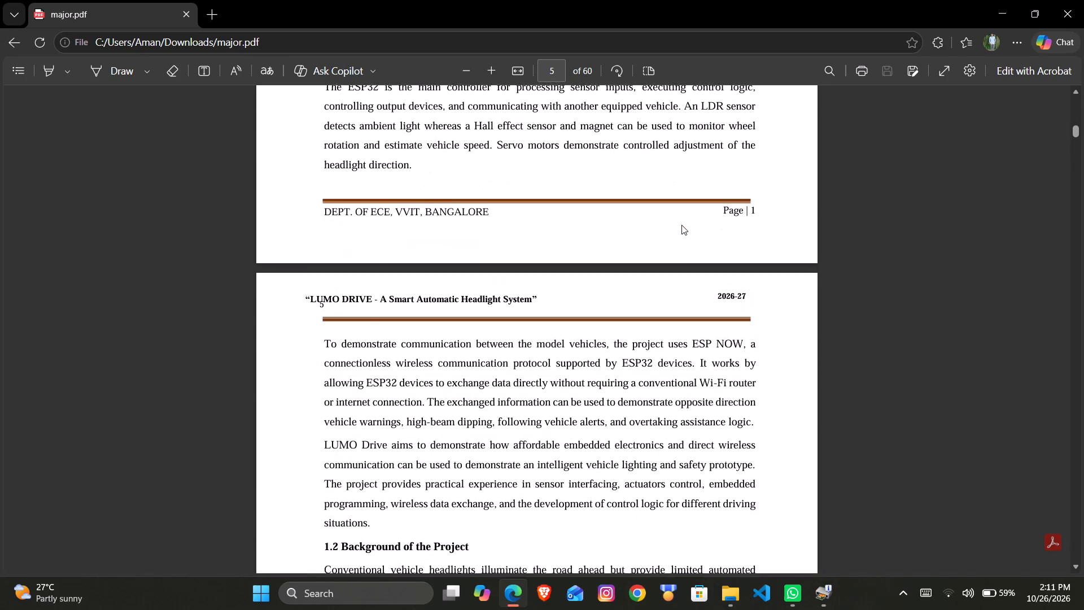
scroll(681, 225, down, 1)
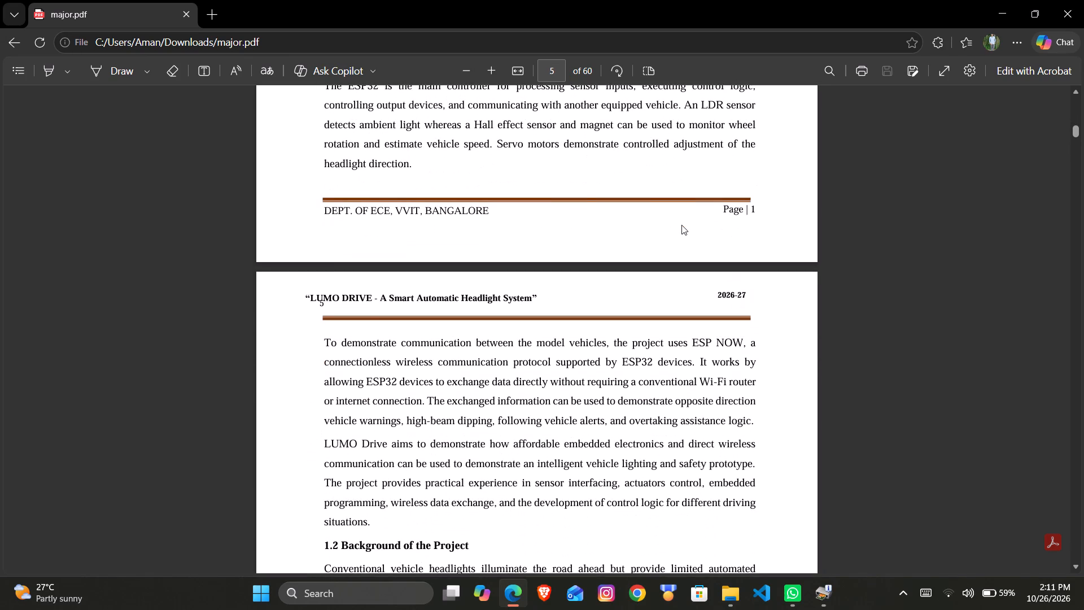
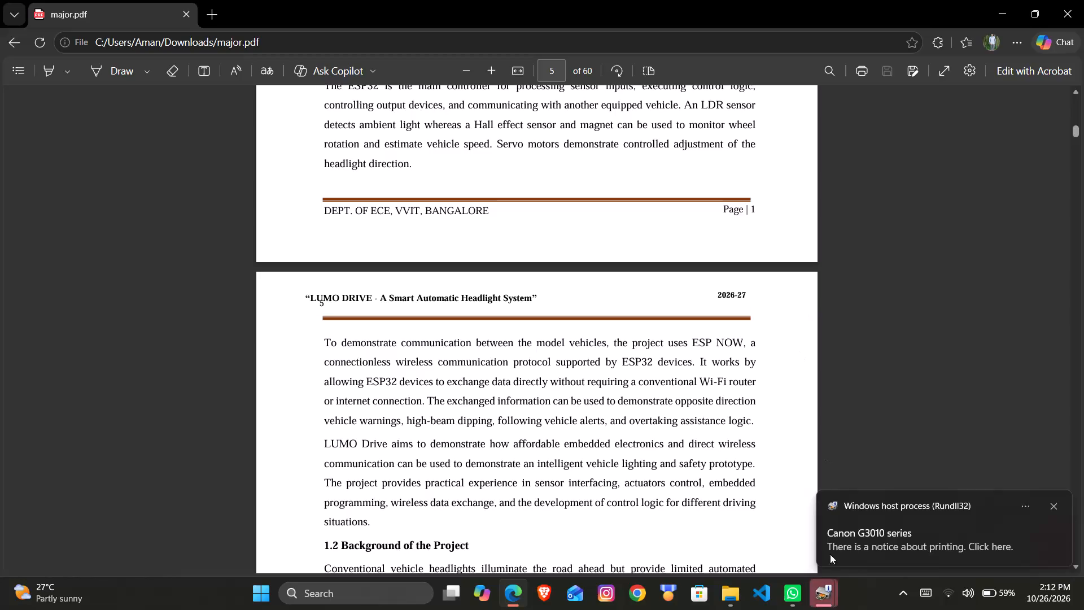
Open the Canon G3010 series printing notice and start printing the other side of the two-sided job.
click(824, 587)
click(880, 518)
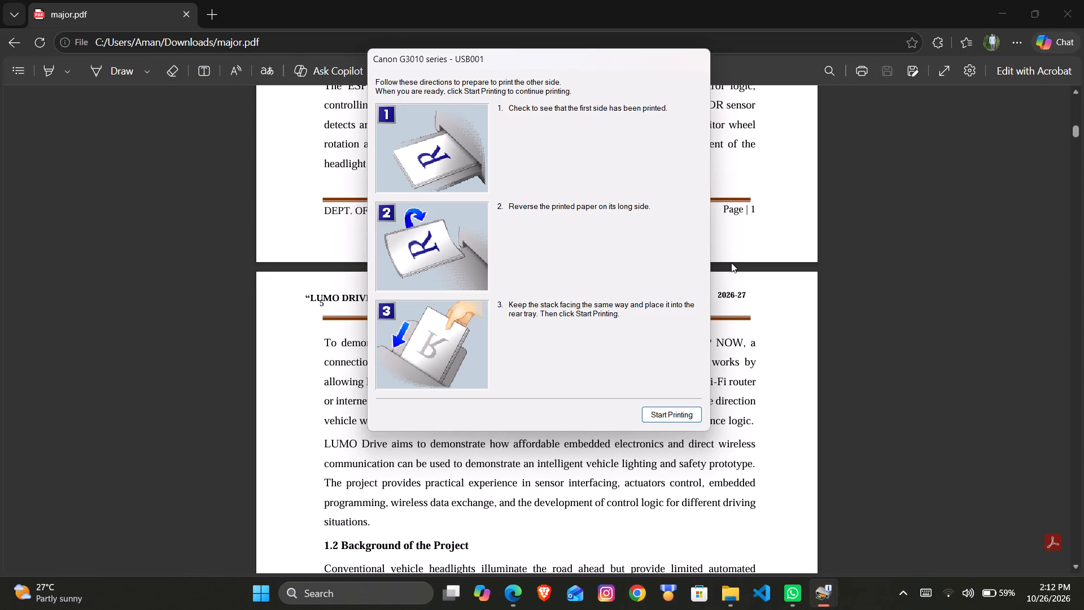
click(682, 411)
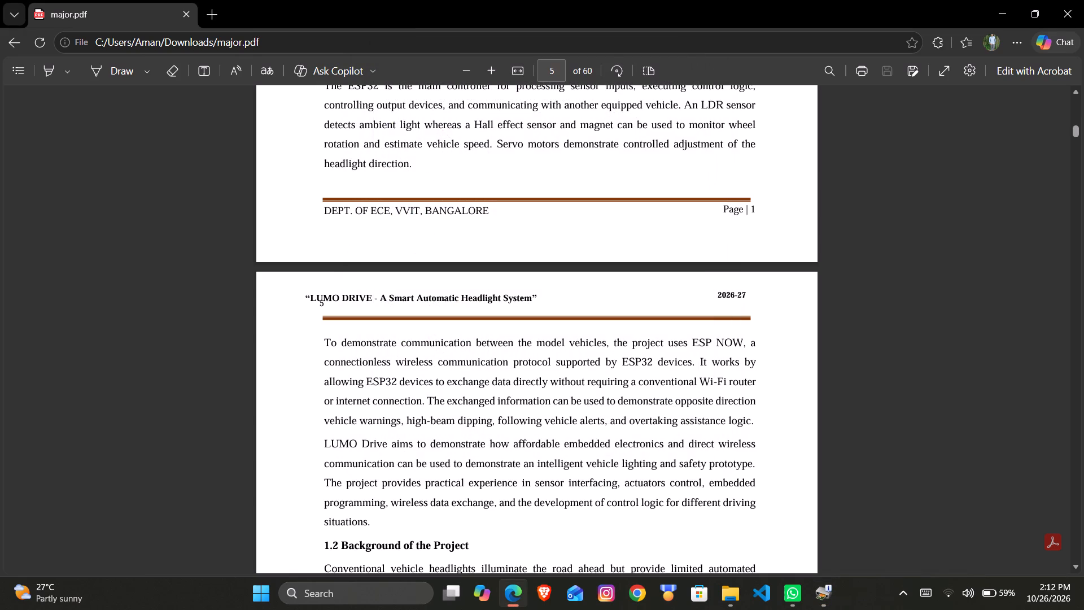
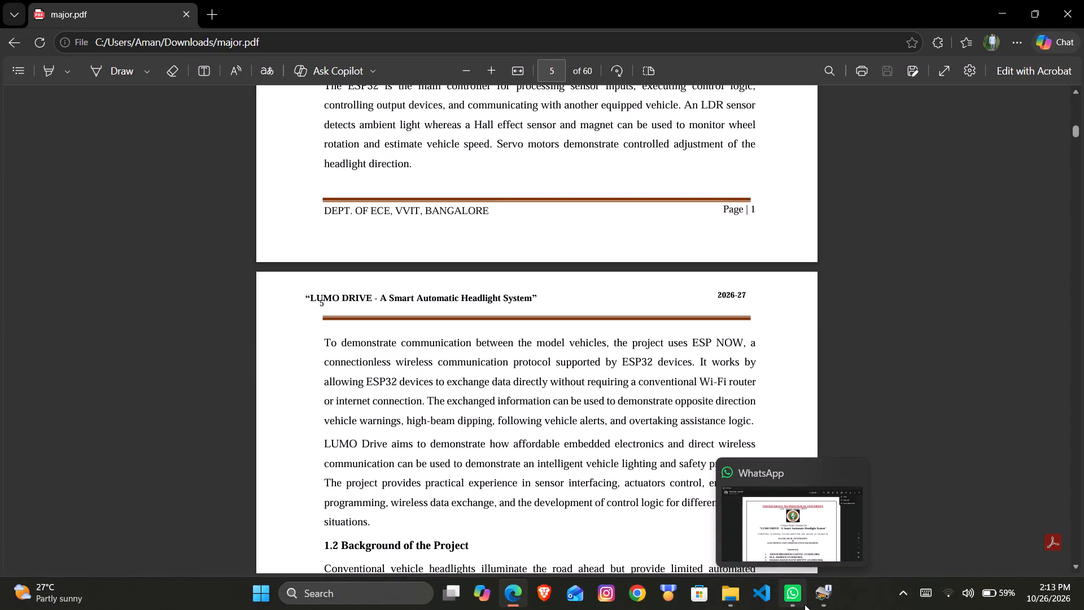
Start a new print job for major.pdf with a custom page list of every odd page from 15 to 59, separated by commas.
click(701, 378)
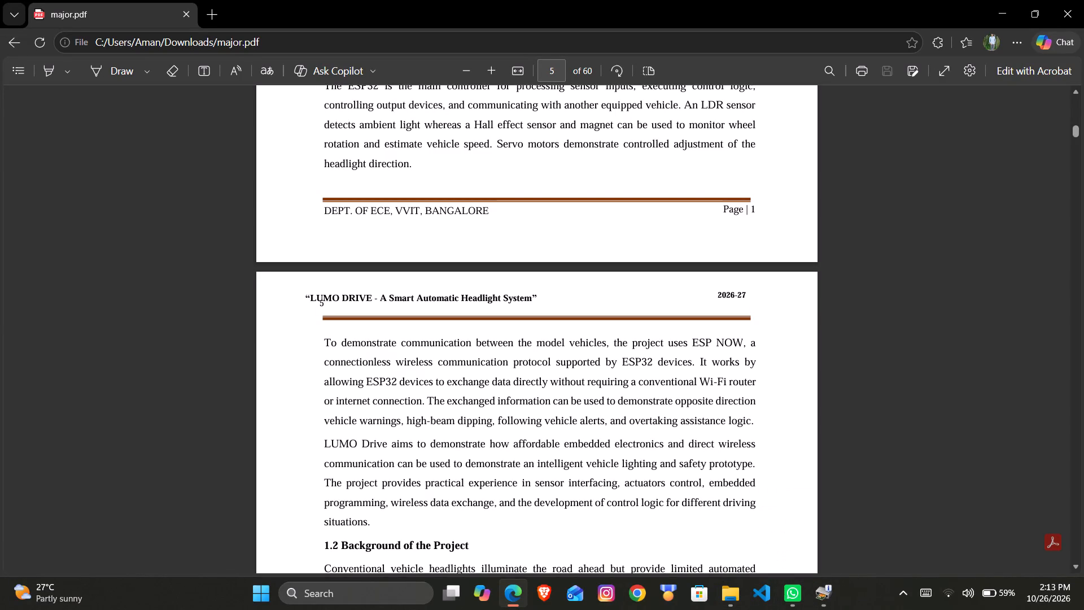
key(ctrl+p)
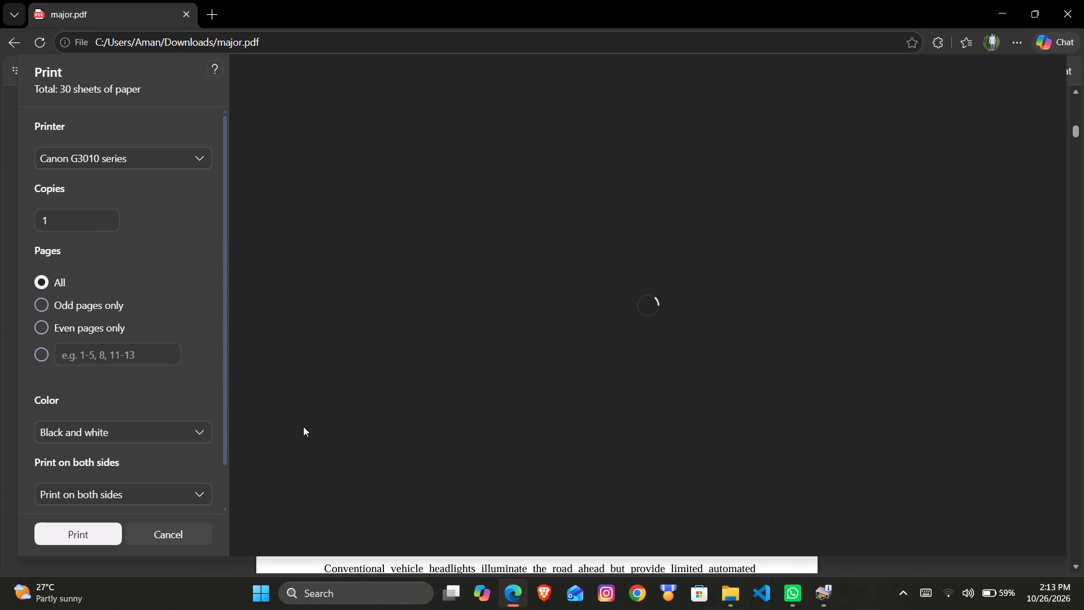
click(120, 350)
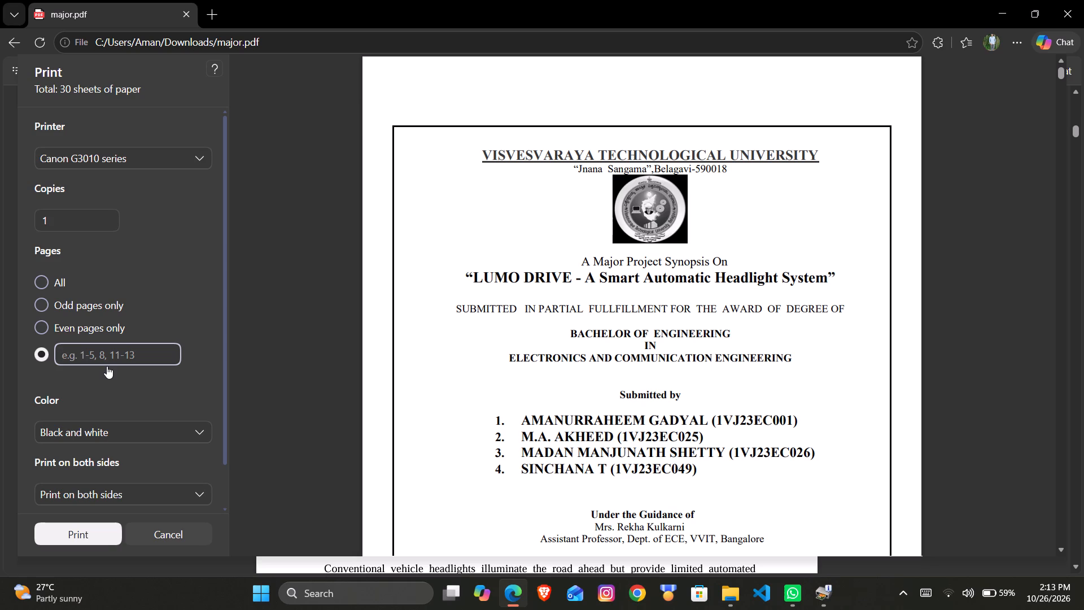
text(15)
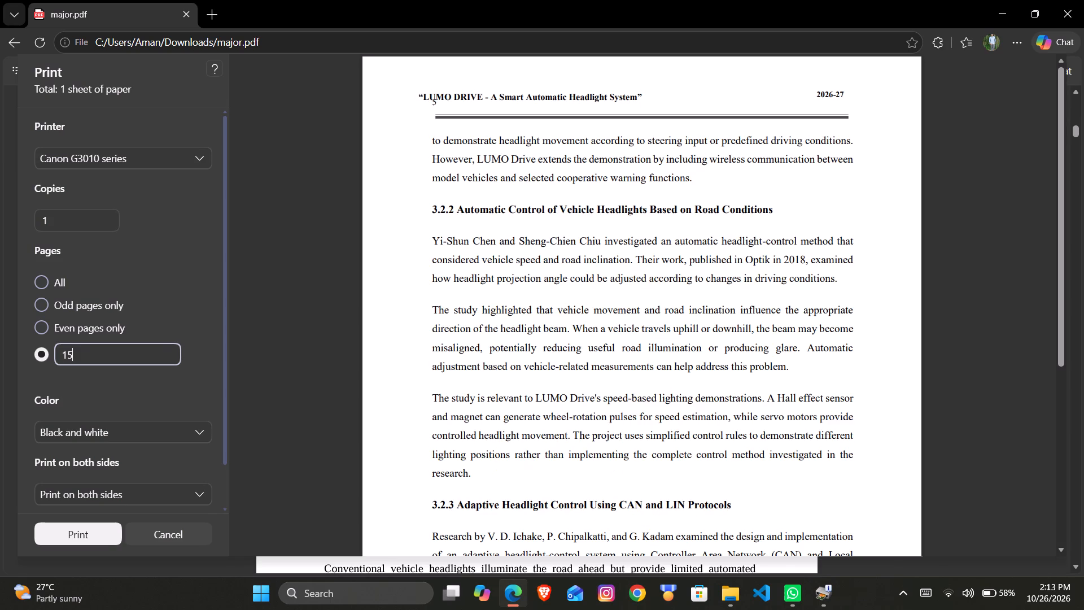
key(comma)
text(17,19,)
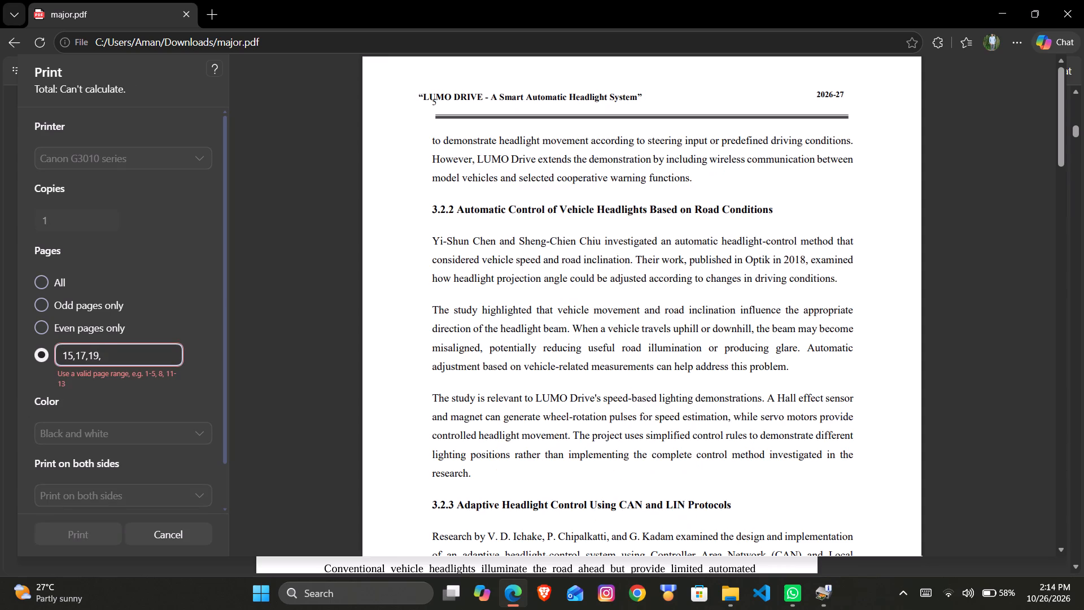
text(21,)
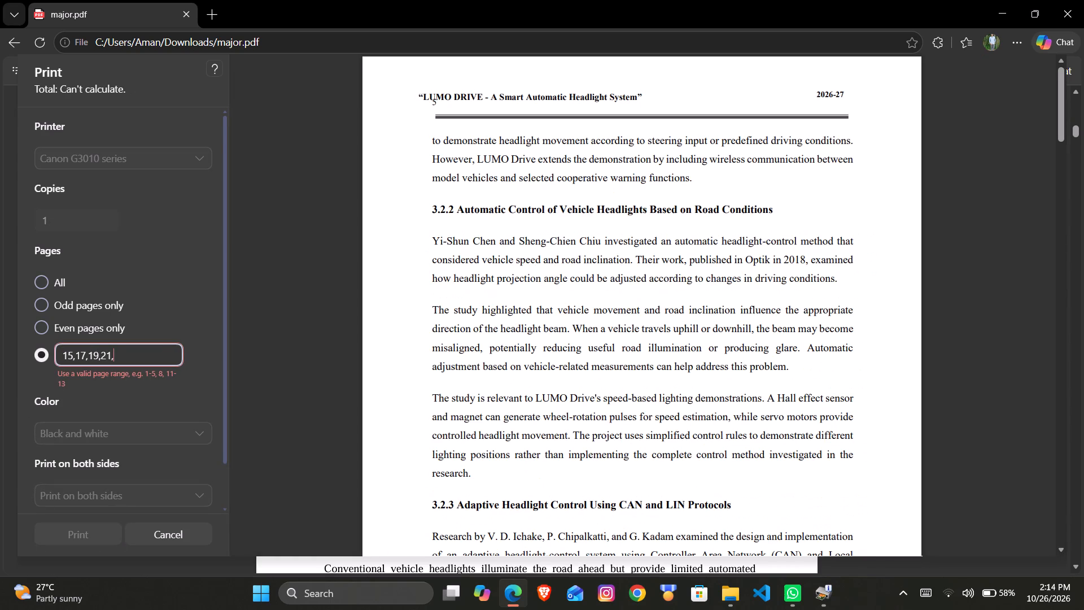
text(23)
text(n25)
key(BackSpace)
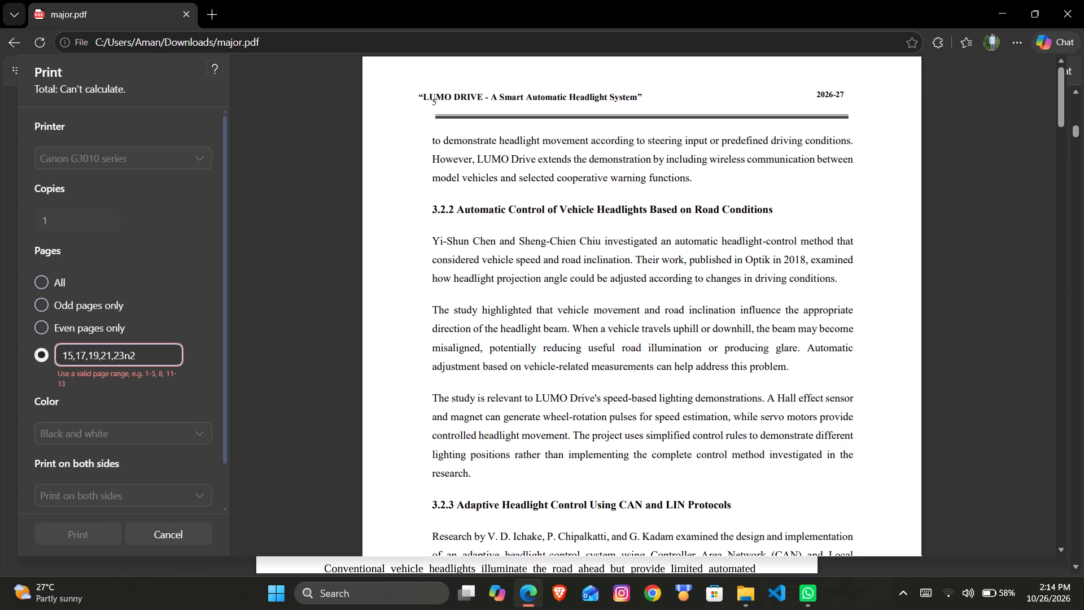
key(BackSpace)
key(BackSpace)
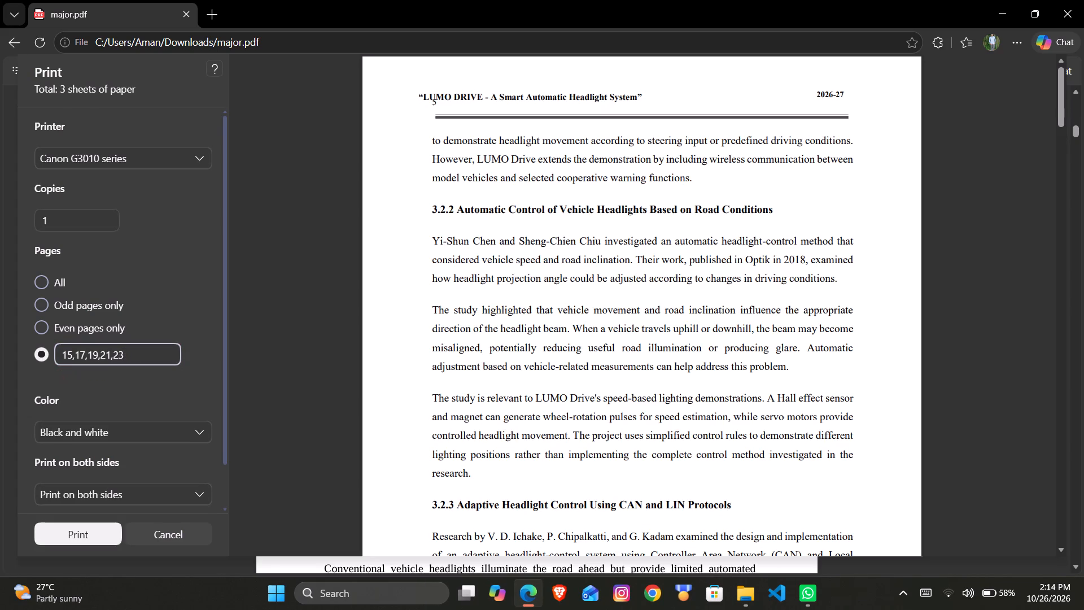
key(comma)
text(25,27,29,)
text(31)
key(comma)
text(33,35,37,33)
key(BackSpace)
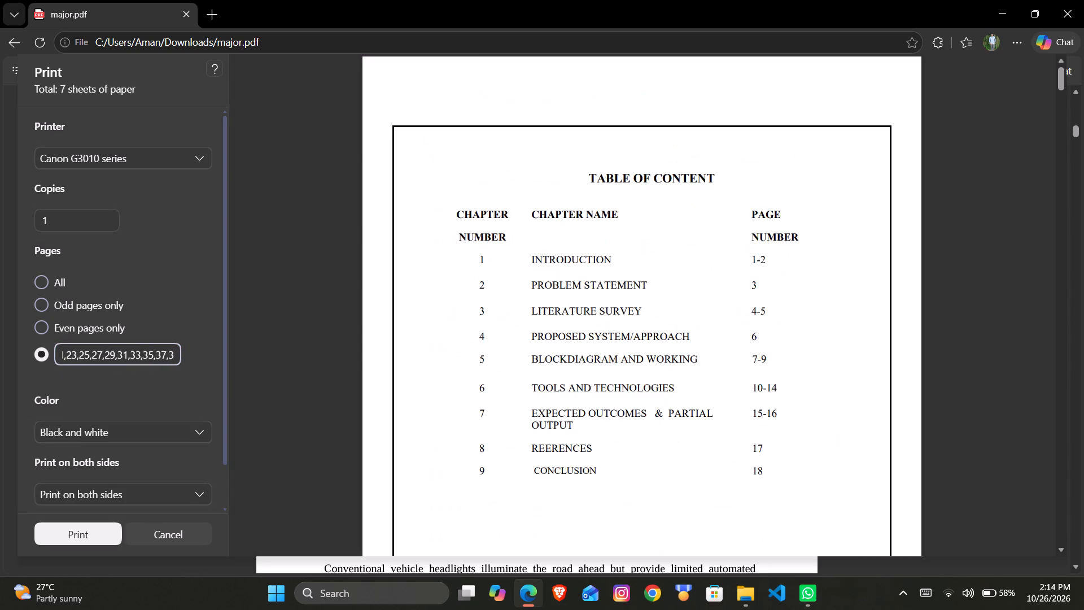
text(9,)
text(41,43,45,)
text(47,)
text(49,)
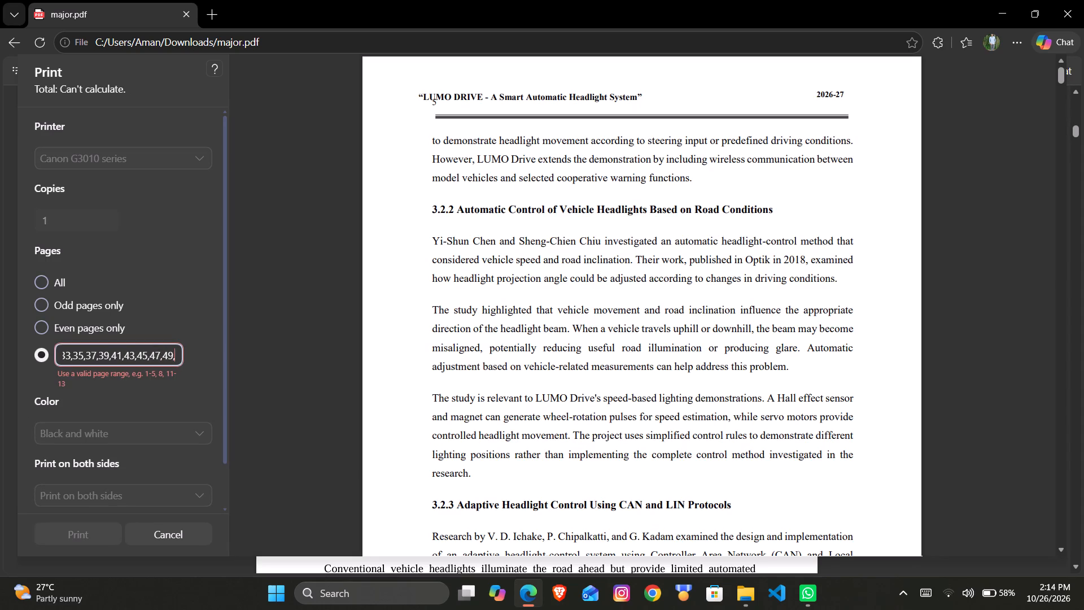
text(51,)
text(53,55,)
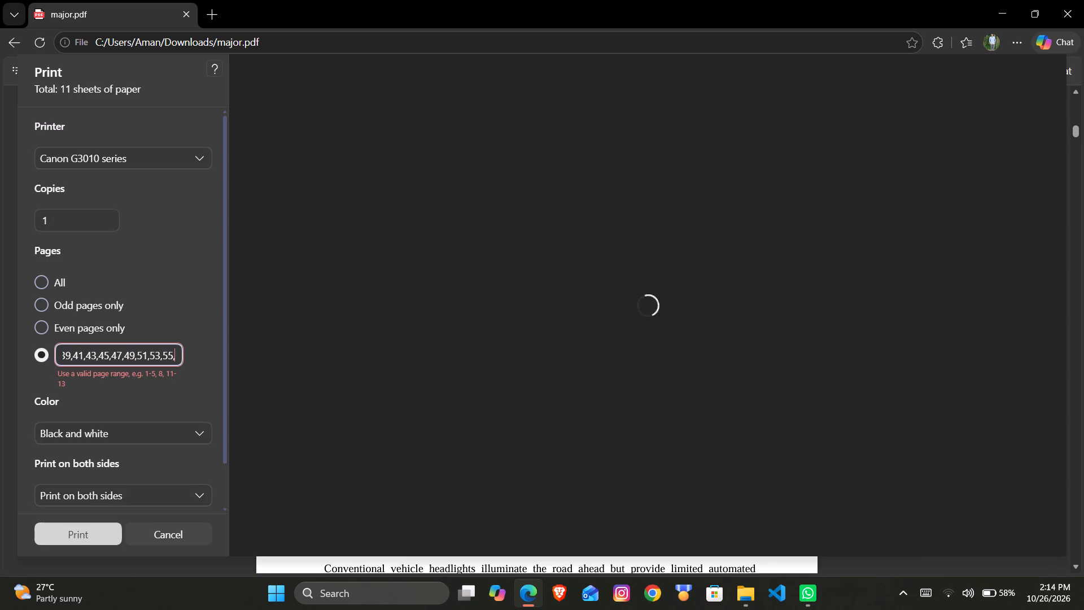
text(57,)
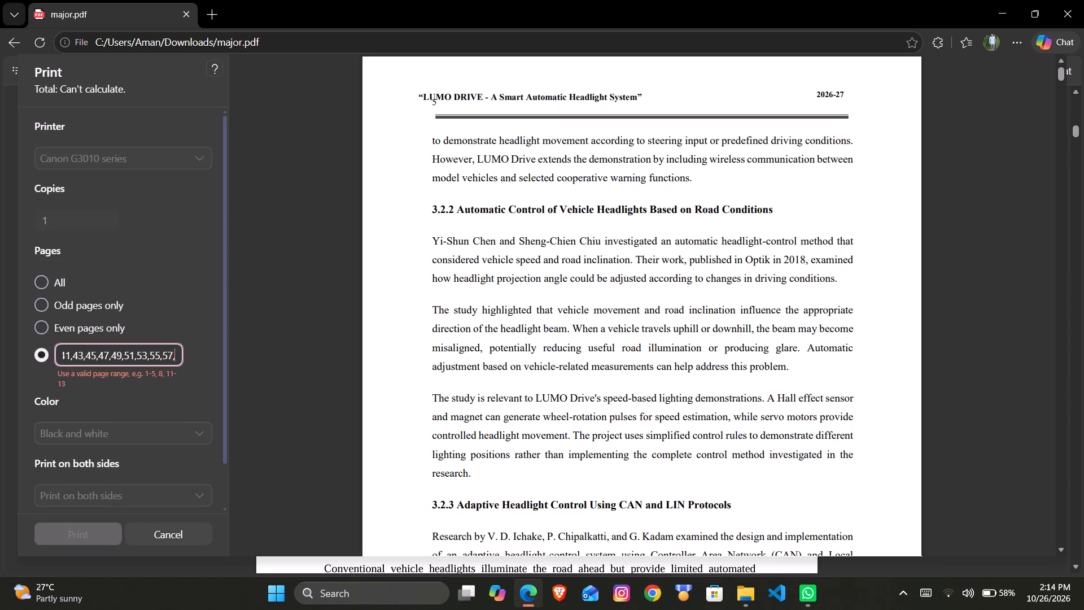
text(59)
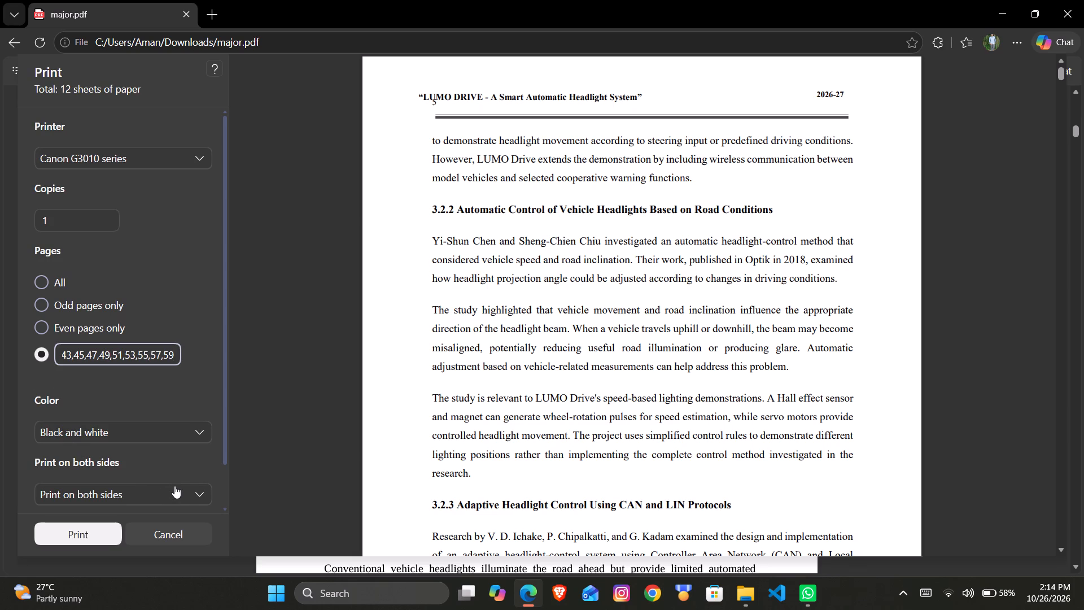
Set the print job to print on one side only.
click(195, 491)
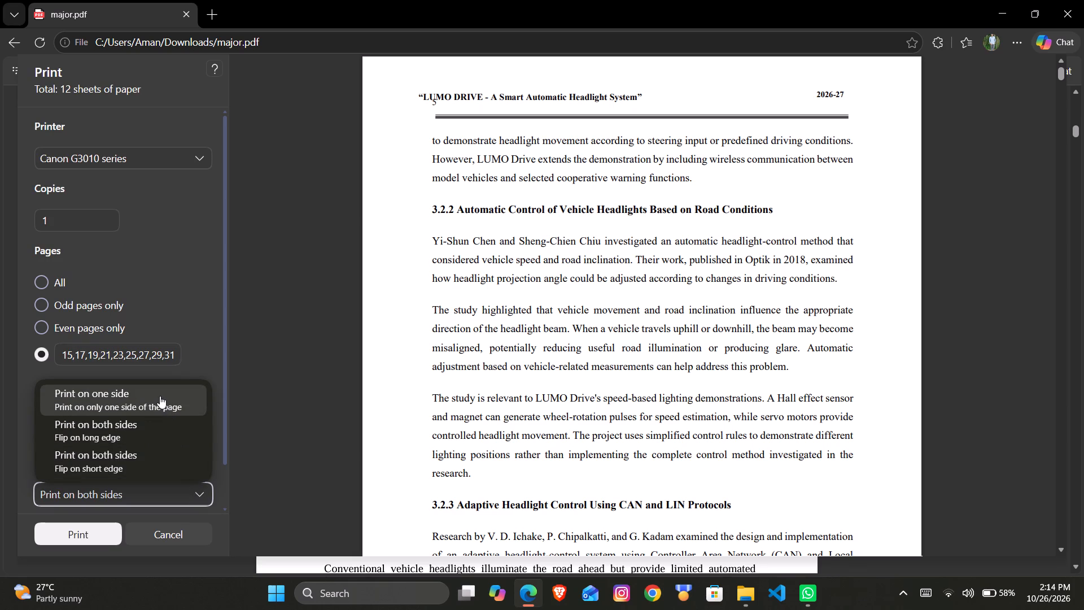
click(160, 396)
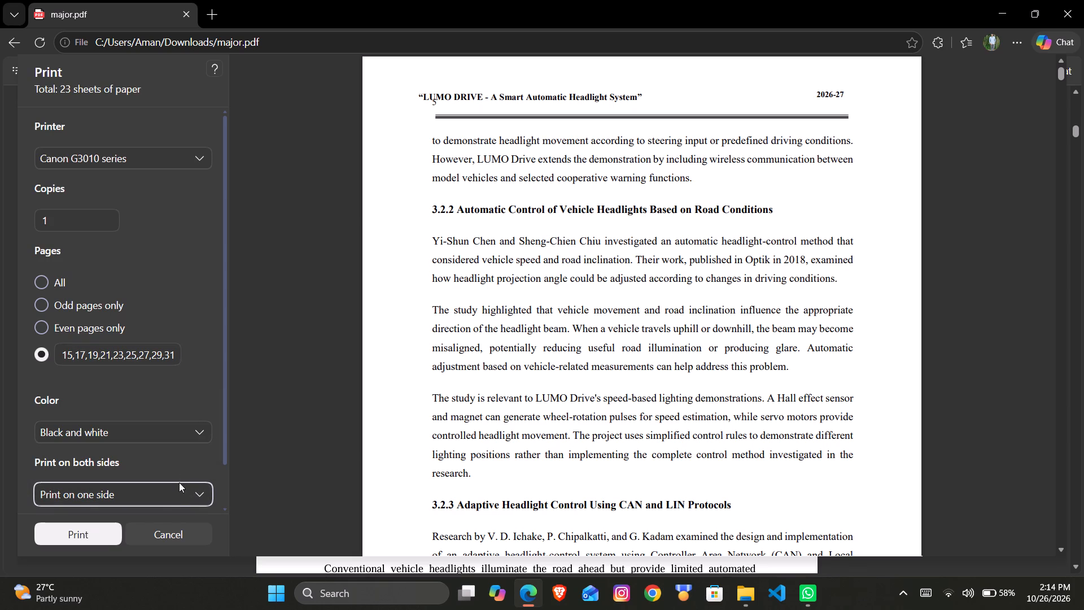
scroll(159, 466, down, 3)
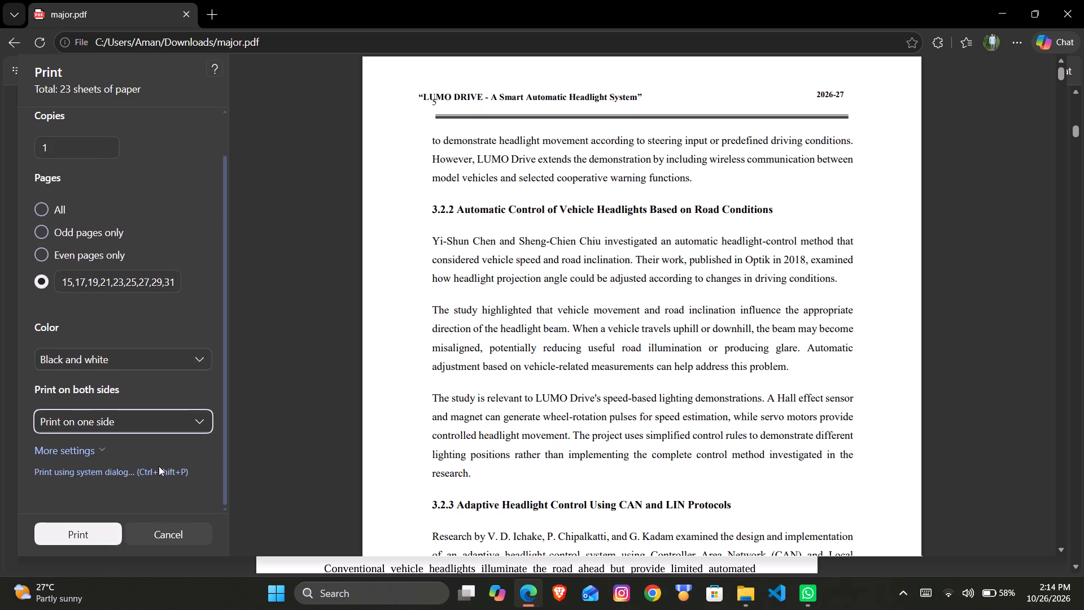
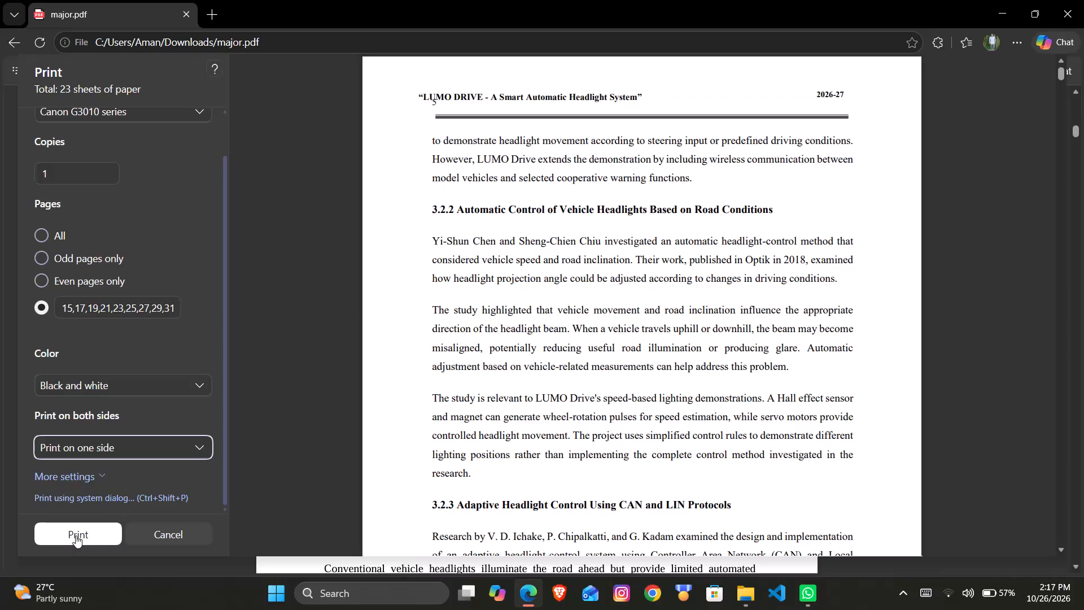
Submit the one-sided odd-page print job and start printing it from the Canon IJ Preview.
click(76, 535)
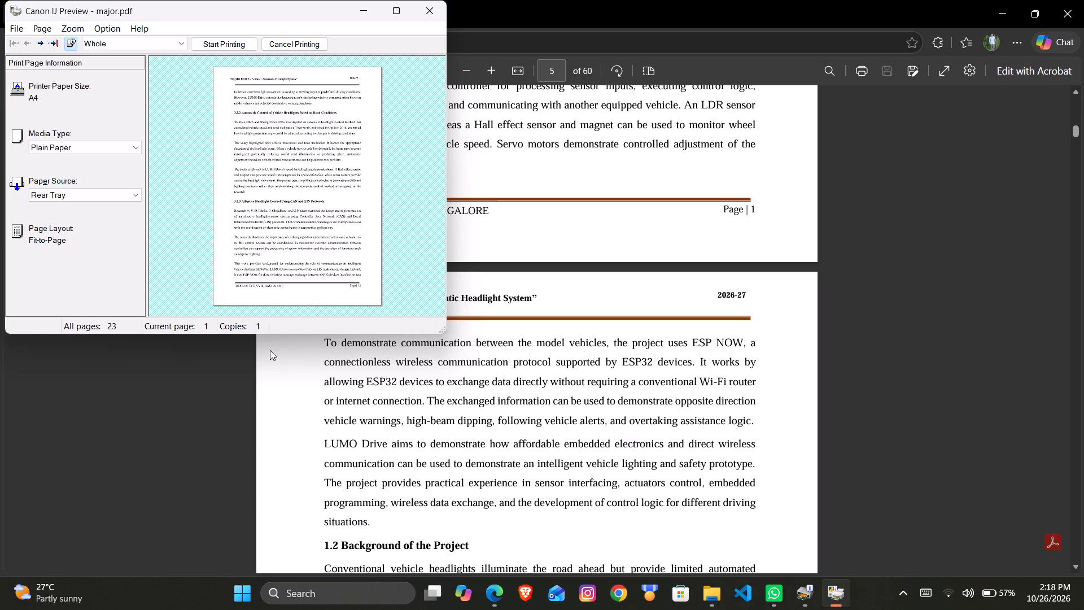
click(231, 41)
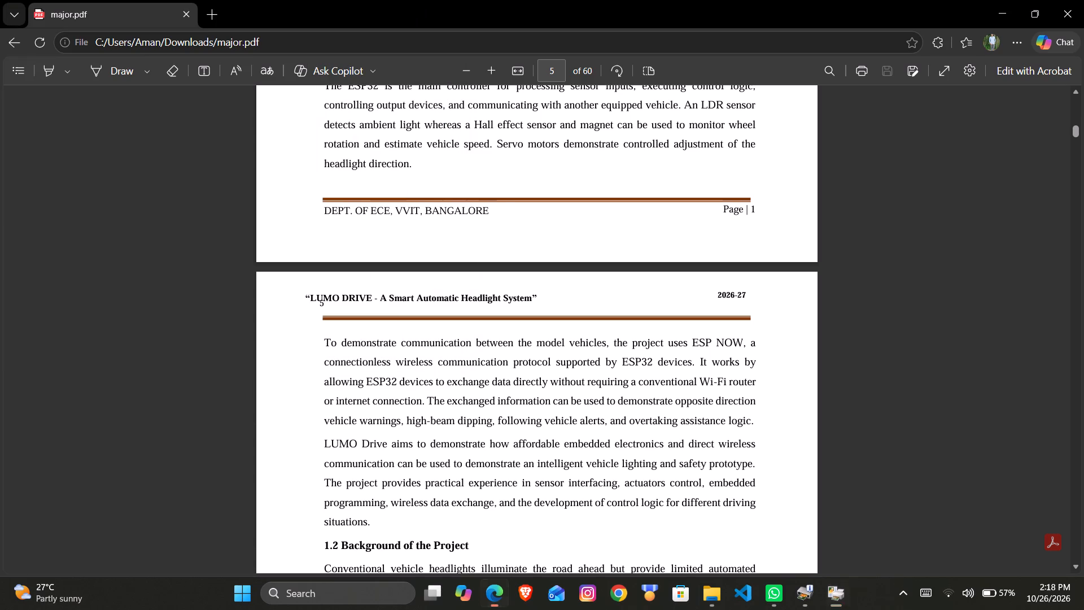
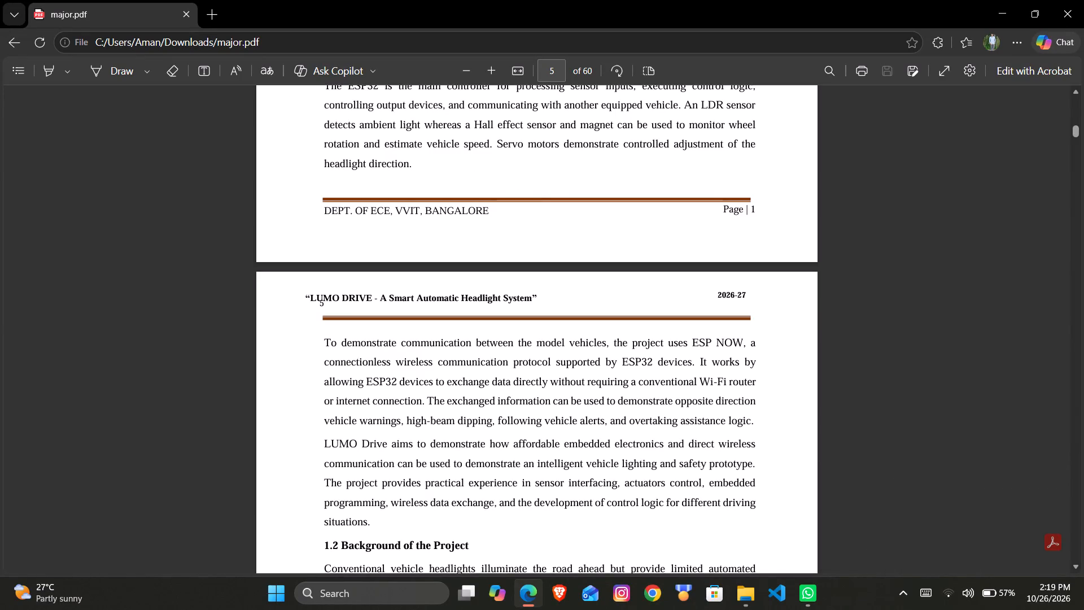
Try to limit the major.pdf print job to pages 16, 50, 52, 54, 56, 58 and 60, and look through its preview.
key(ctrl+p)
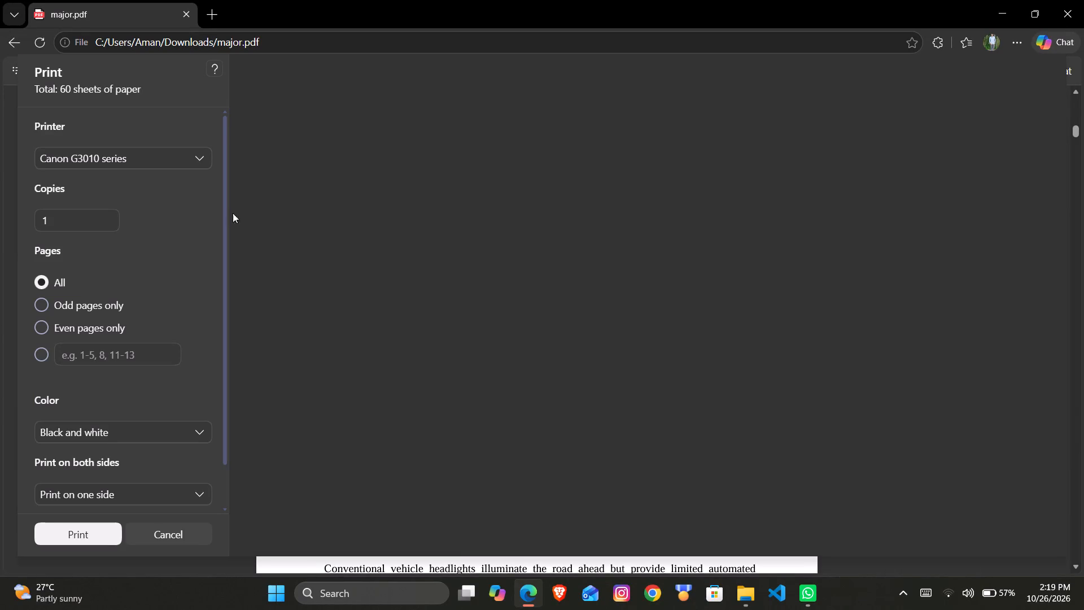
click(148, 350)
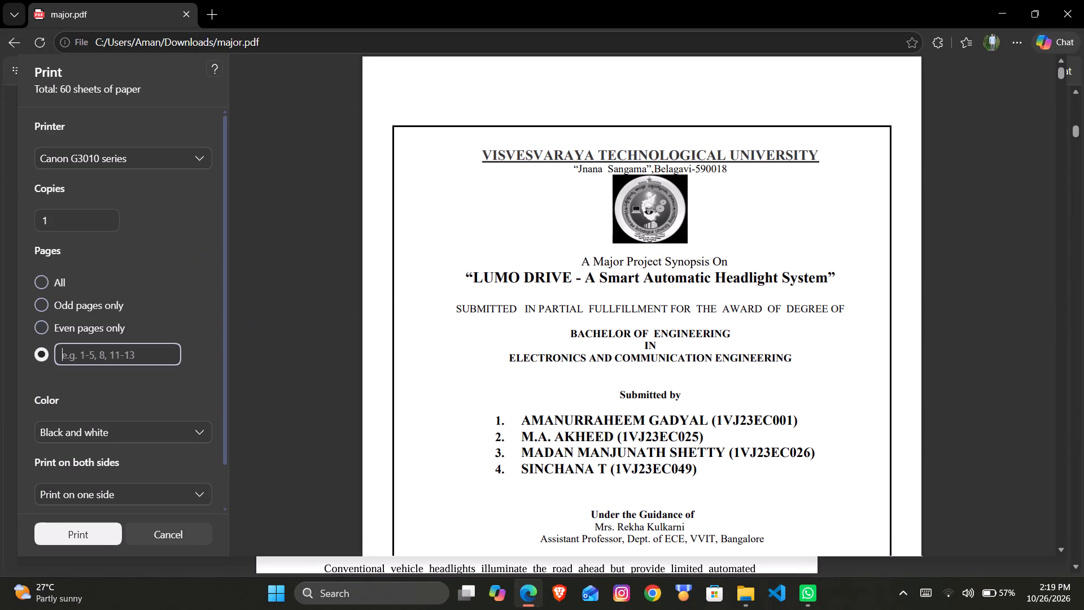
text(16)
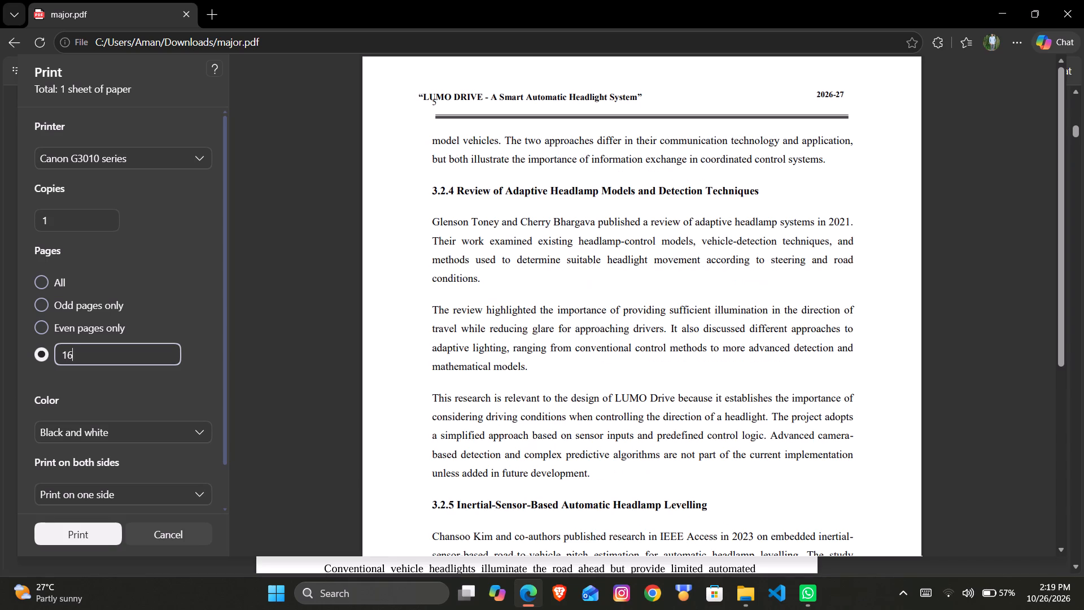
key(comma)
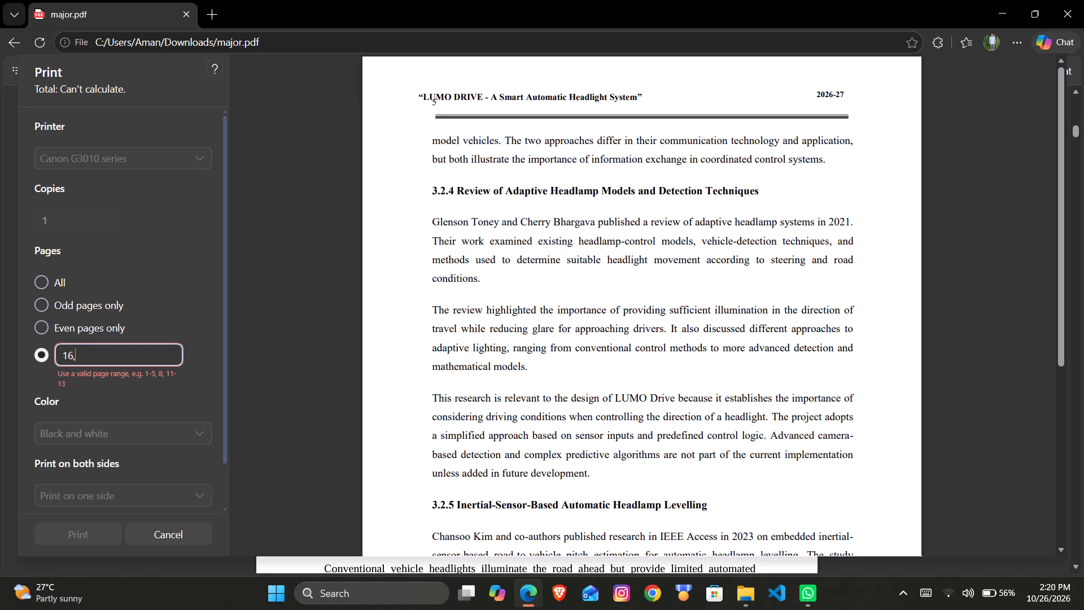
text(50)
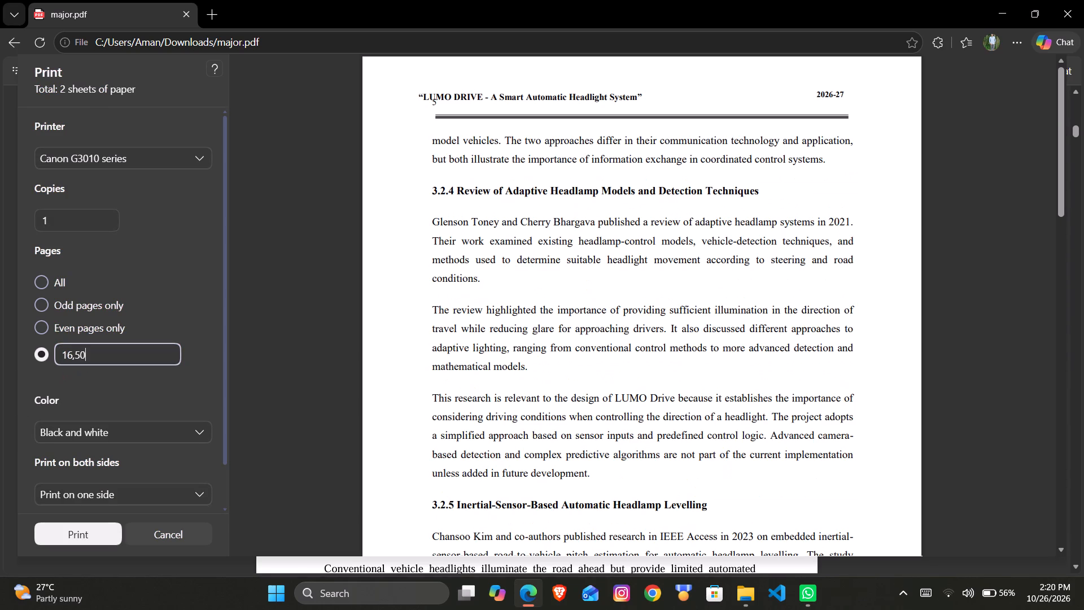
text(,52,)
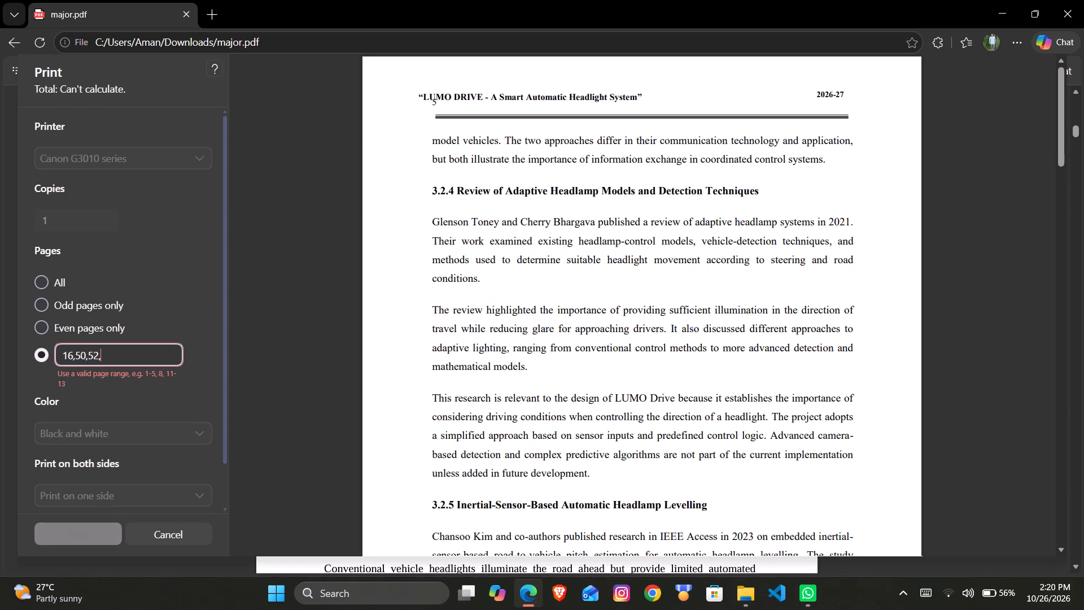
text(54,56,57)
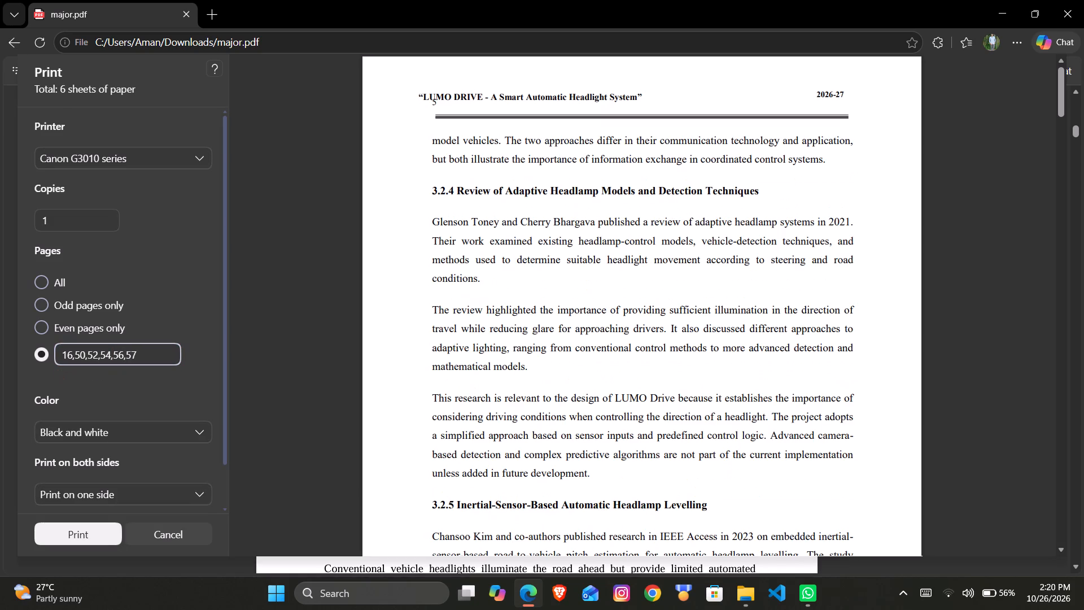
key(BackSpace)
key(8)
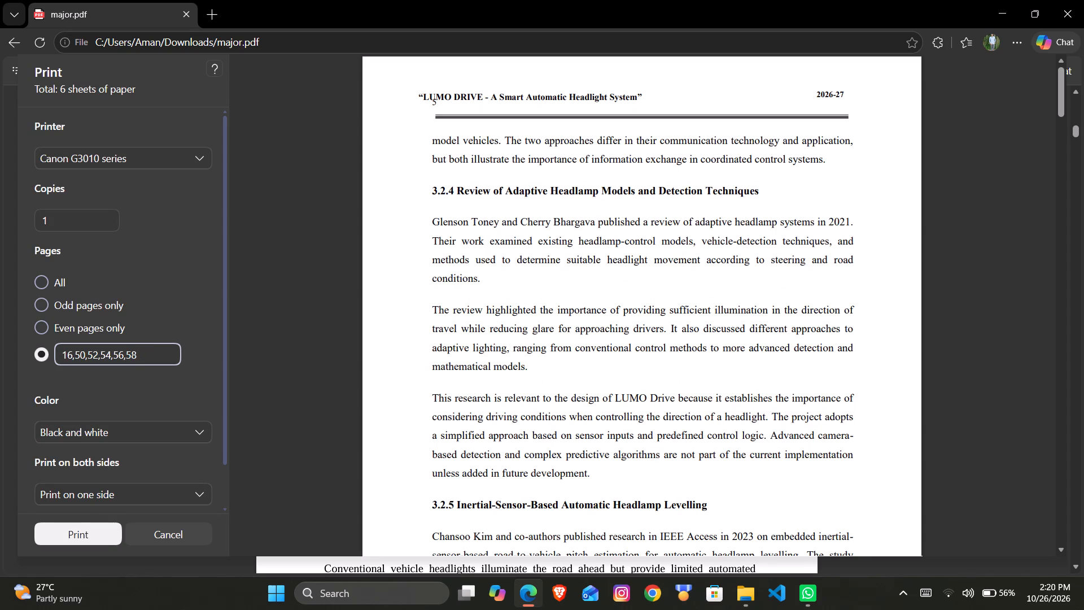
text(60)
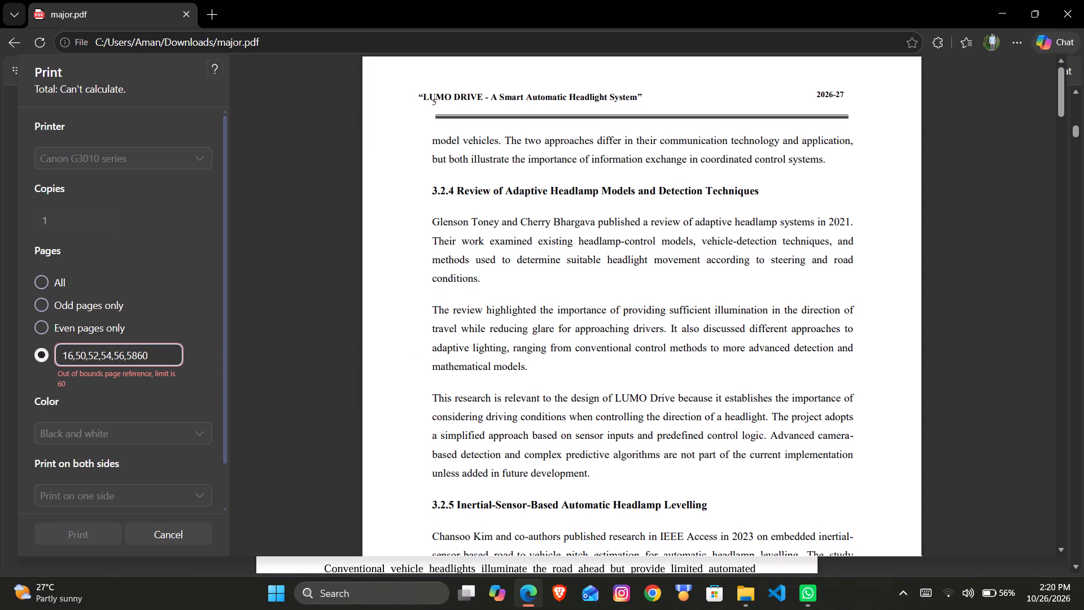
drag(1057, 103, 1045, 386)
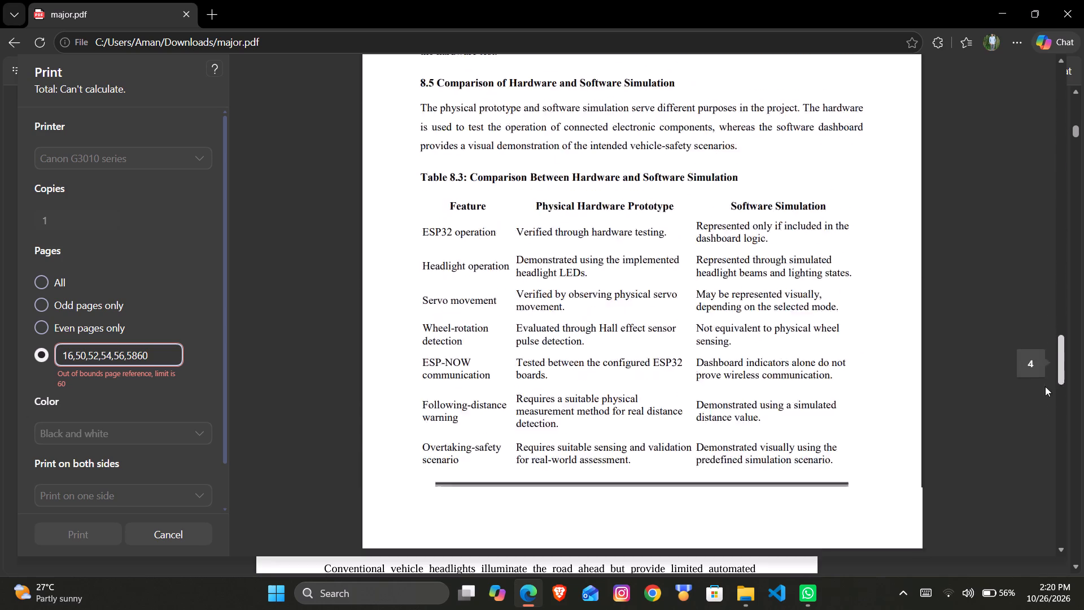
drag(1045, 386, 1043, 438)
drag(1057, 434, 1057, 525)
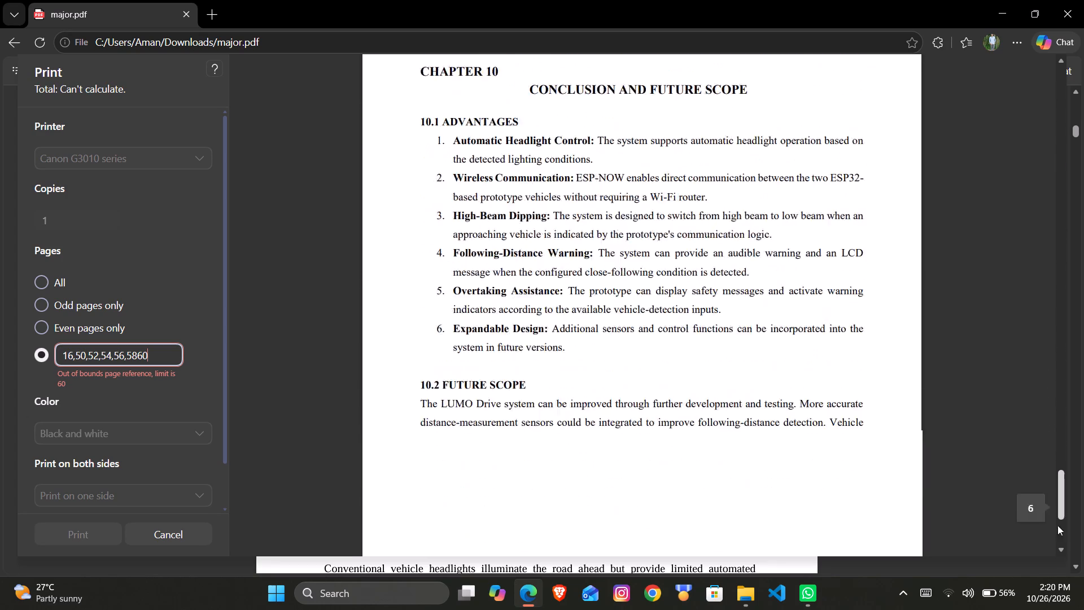
Examine the chapter 9 and 10 pages and their page numbers in the print preview, and cancel the print job.
drag(1057, 525, 1050, 557)
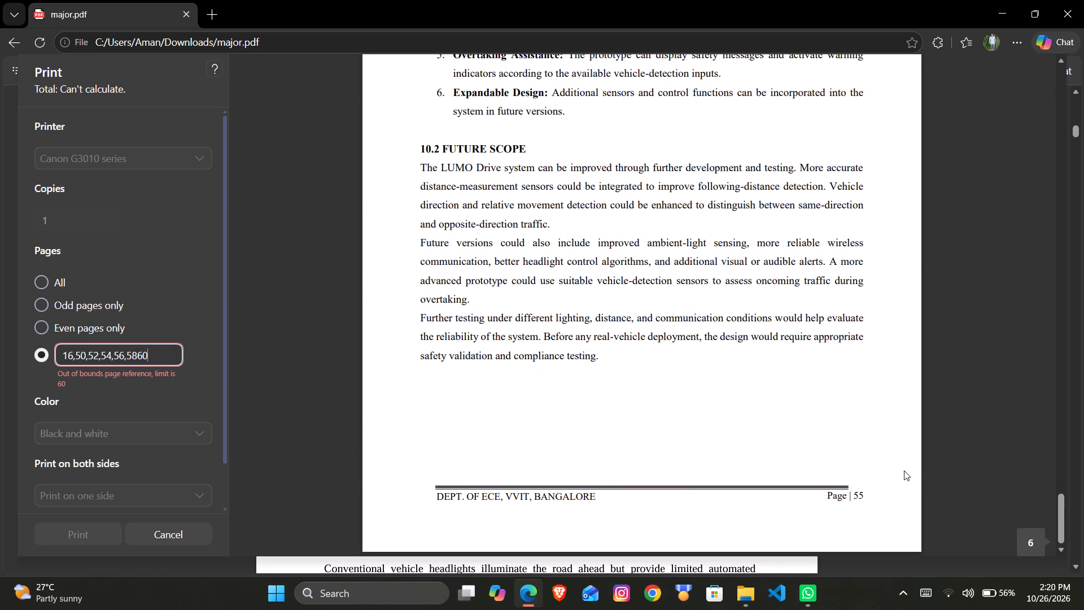
click(1060, 520)
click(1060, 520)
drag(1060, 520, 1063, 481)
click(1063, 481)
drag(1063, 481, 1059, 502)
drag(1059, 502, 1059, 515)
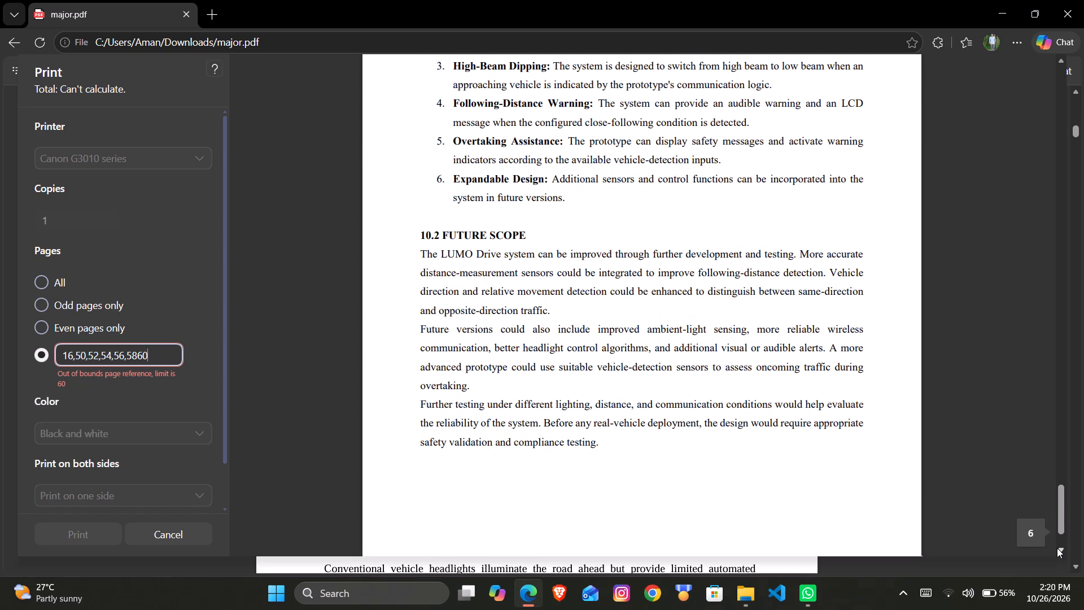
scroll(885, 406, up, 5)
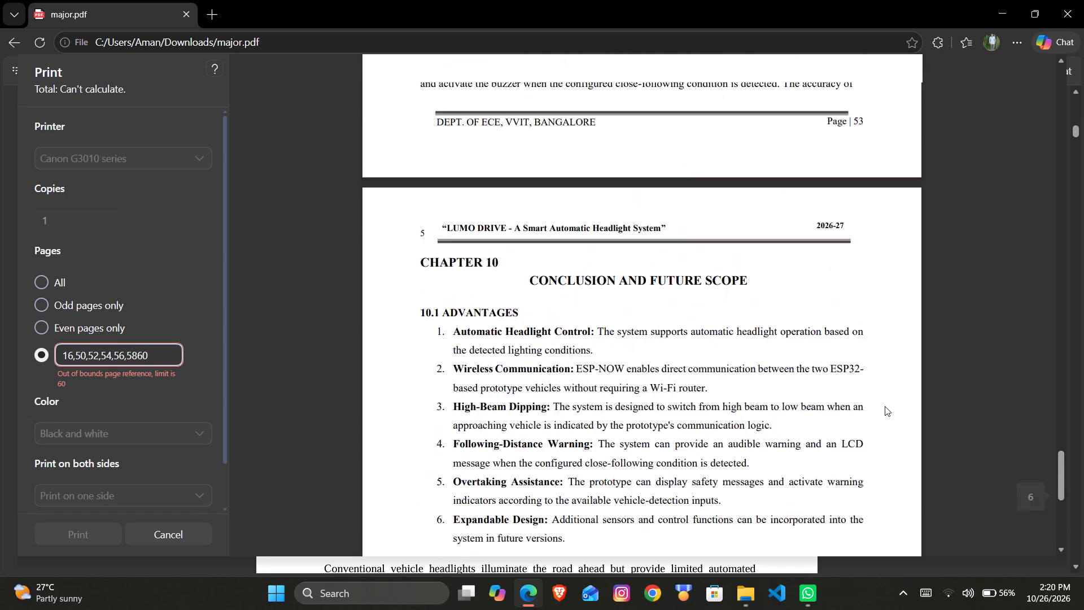
scroll(885, 406, up, 5)
scroll(885, 406, down, 3)
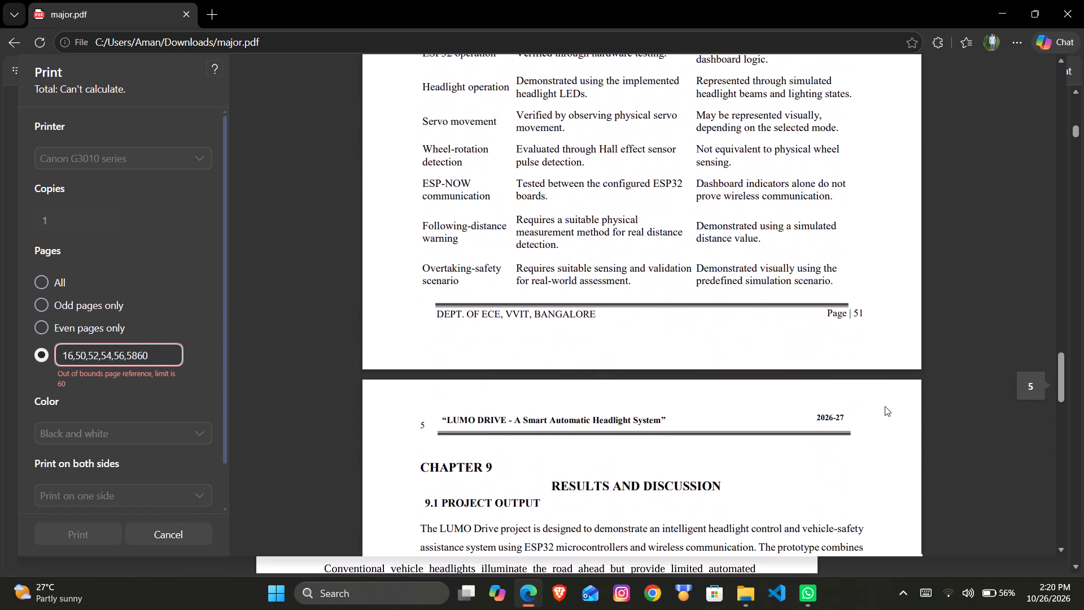
scroll(885, 406, down, 3)
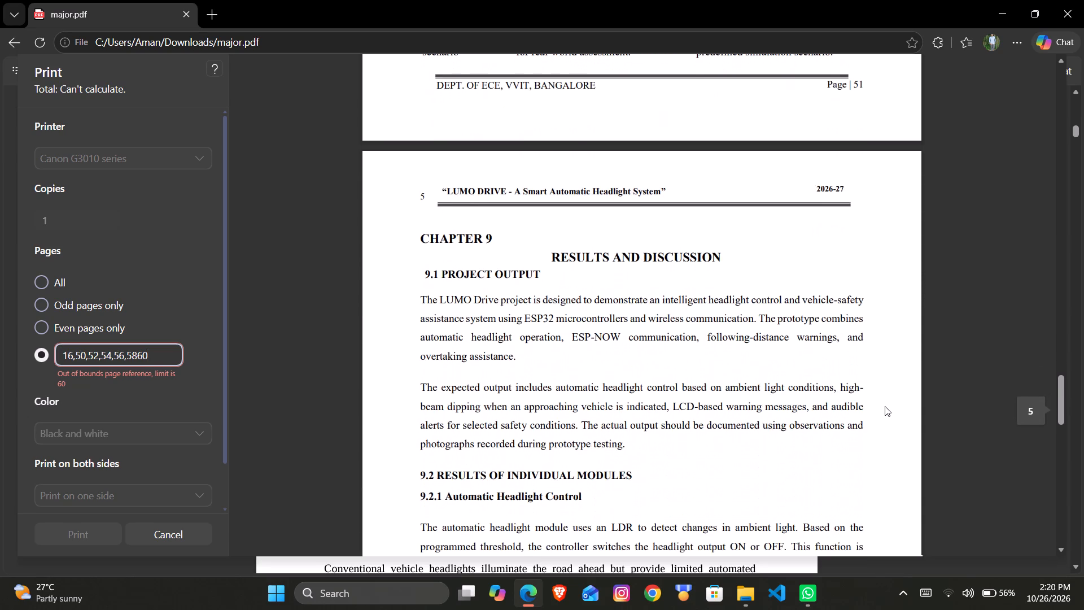
scroll(885, 406, down, 5)
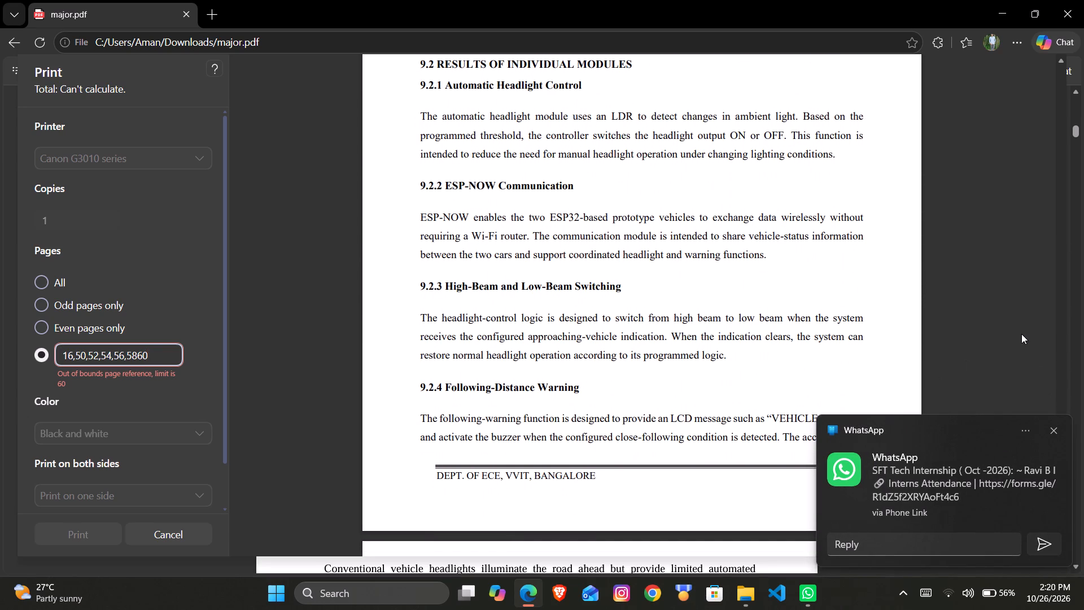
click(1021, 334)
scroll(824, 377, down, 9)
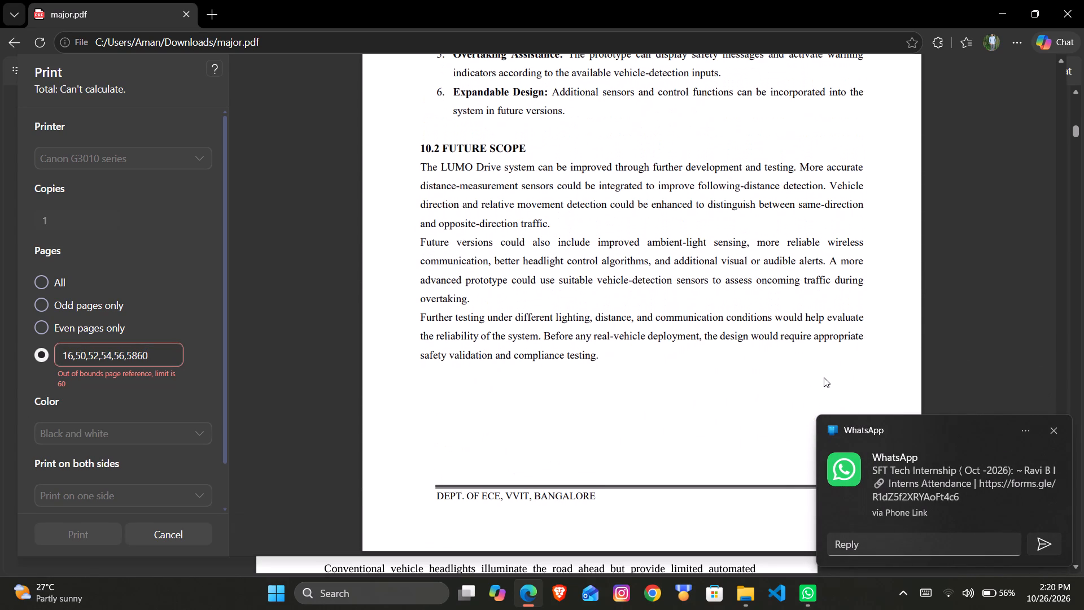
scroll(824, 377, down, 1)
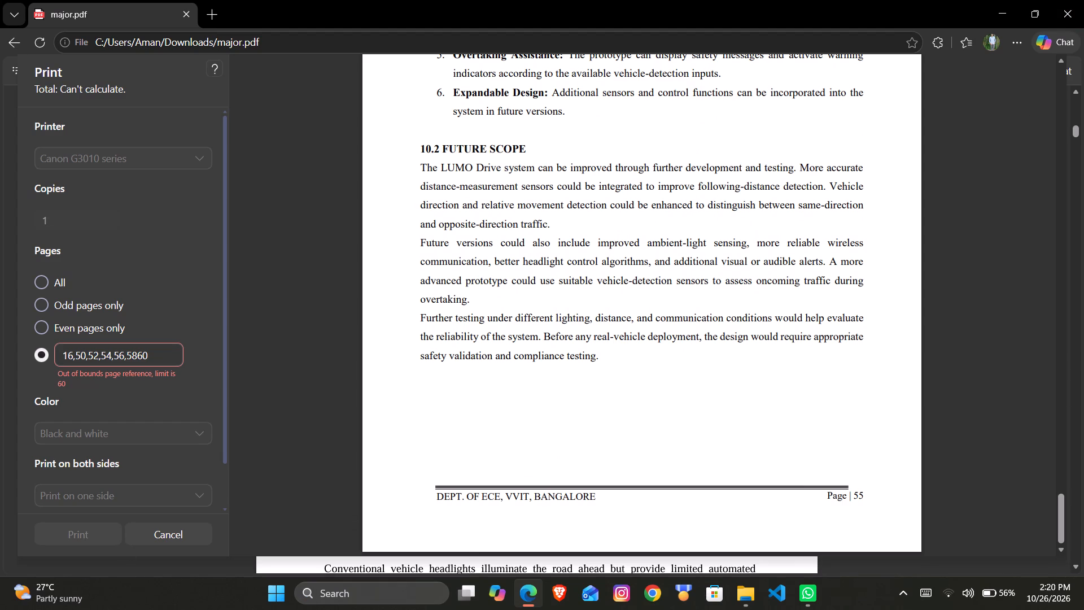
click(166, 529)
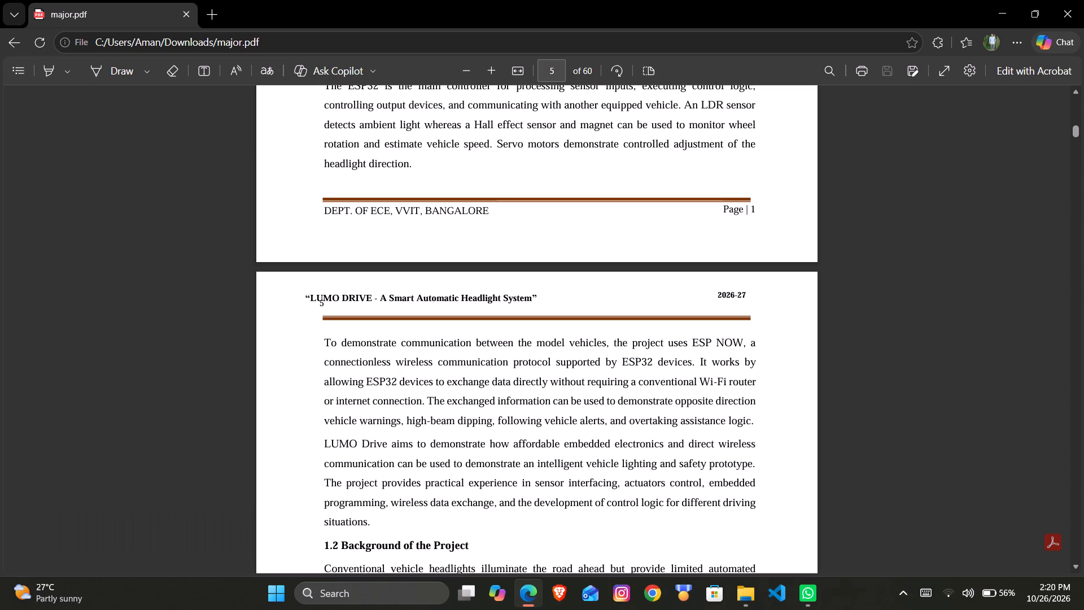
Start a new print job for major.pdf with Save as PDF as the destination.
key(ctrl+p)
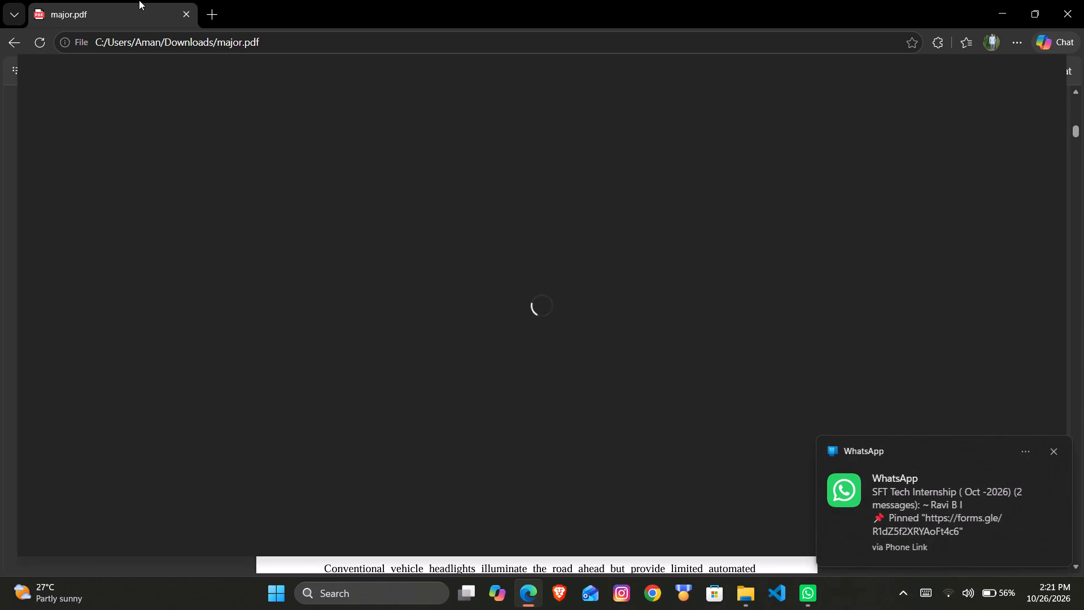
click(109, 161)
click(110, 184)
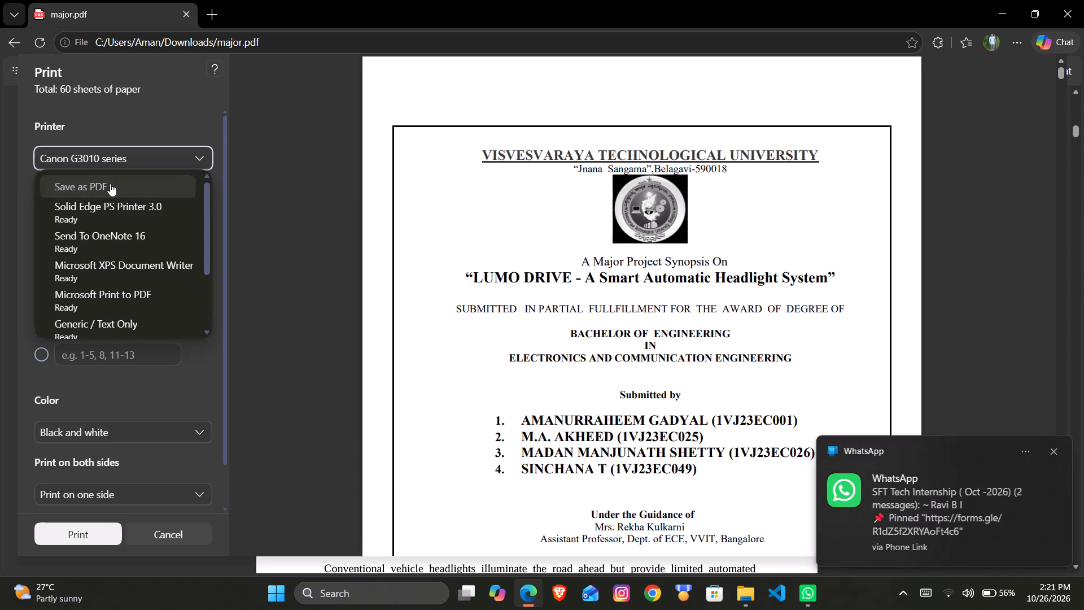
scroll(458, 237, down, 8)
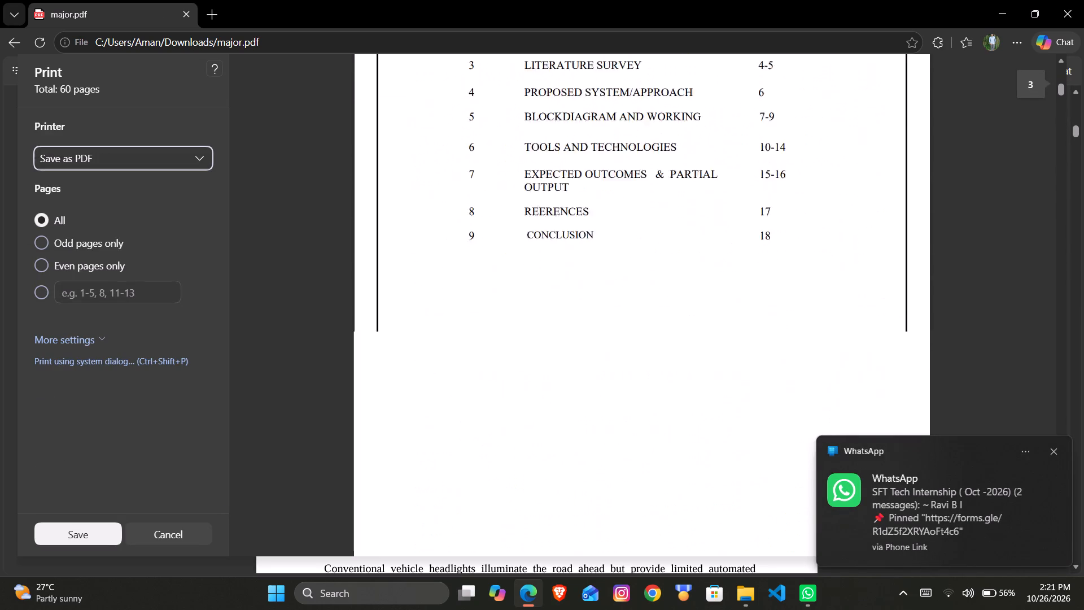
scroll(458, 237, down, 1)
scroll(458, 237, up, 1)
triple_click(469, 285)
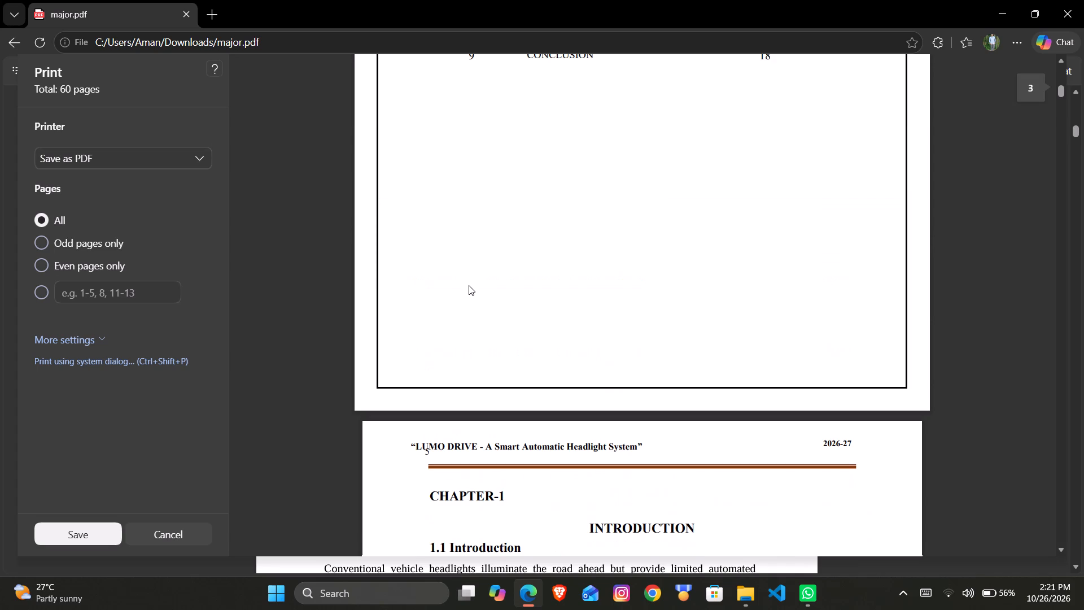
Limit the PDF output to the custom page range 4-60 and start saving it.
click(93, 241)
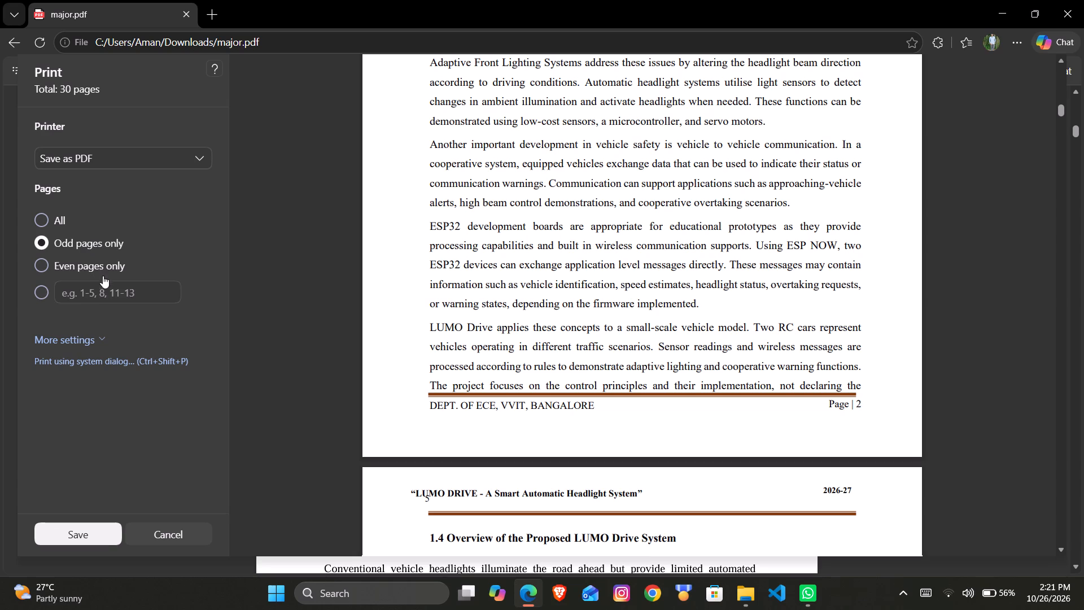
click(106, 289)
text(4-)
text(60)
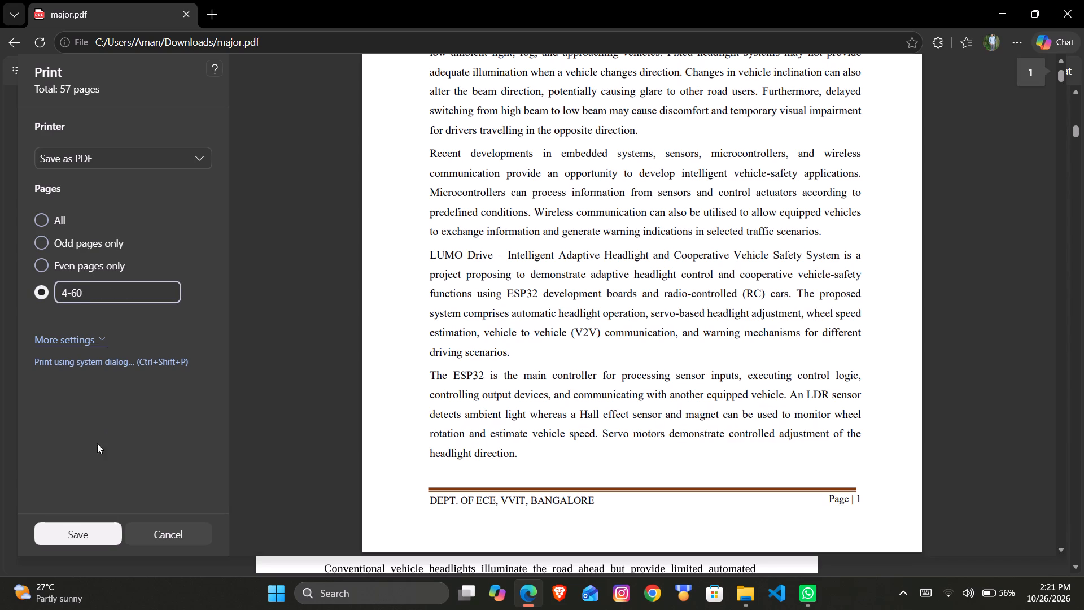
click(90, 542)
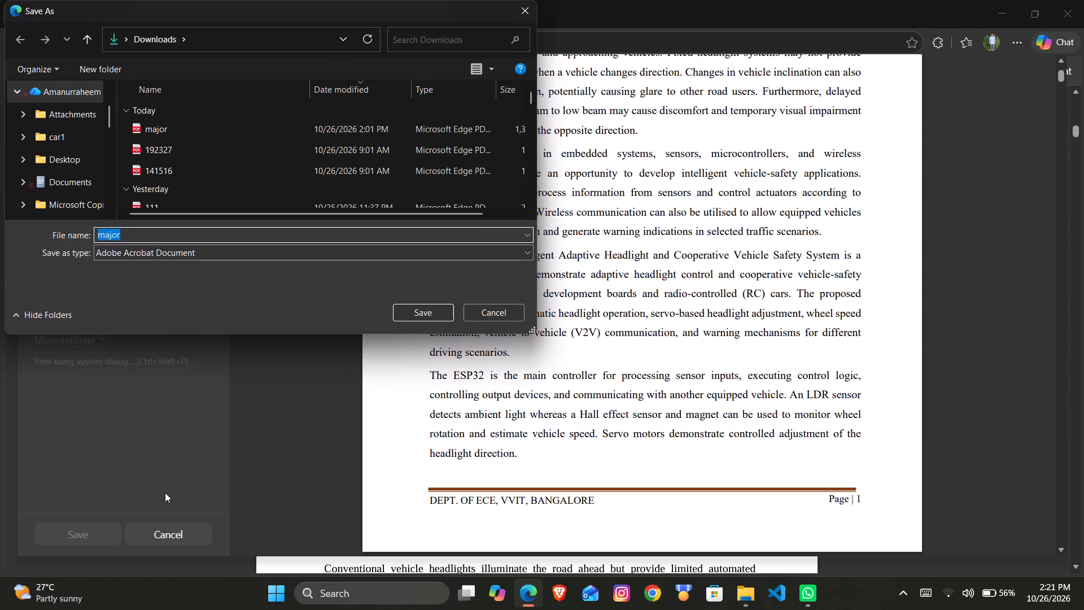
Save pages 4-60 of major.pdf to the Downloads folder as a PDF named 2020520.
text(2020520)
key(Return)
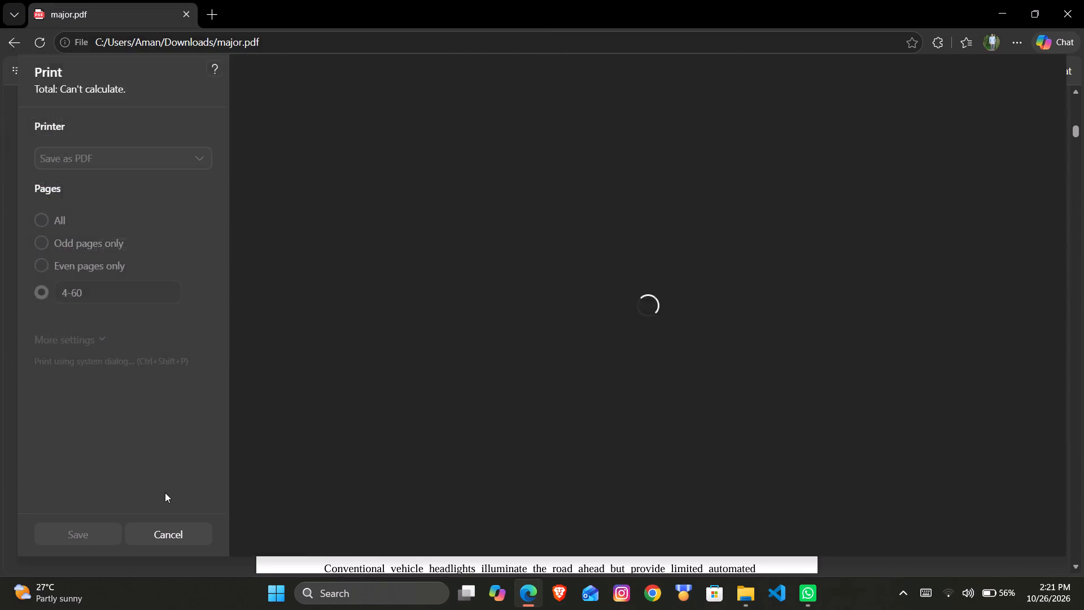
click(802, 120)
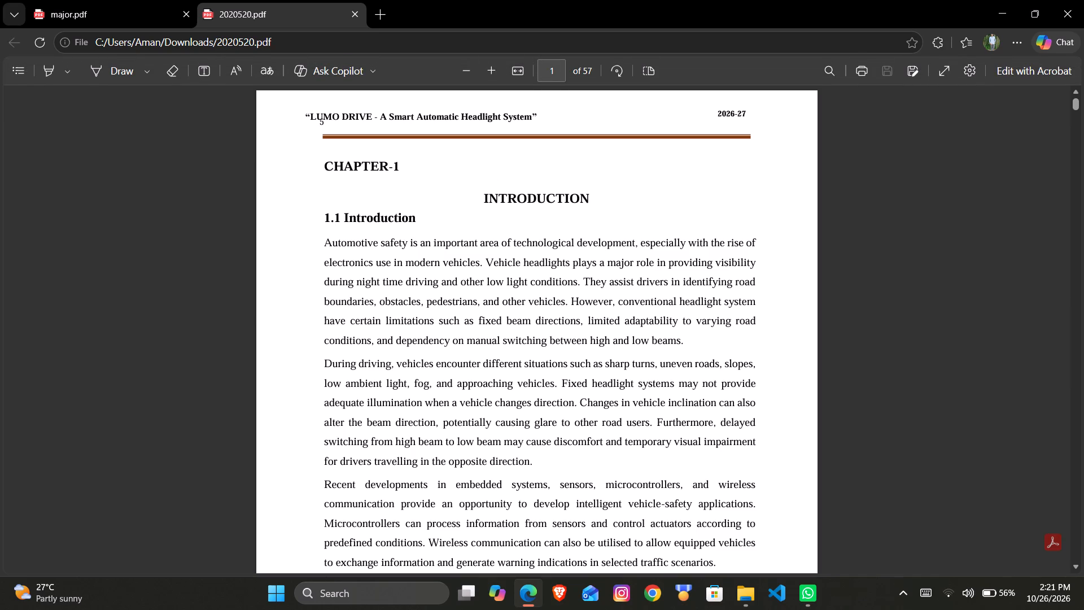
Start a print job for 2020520.pdf and choose the Canon G3010 series as its printer.
key(ctrl+minus)
key(ctrl+p)
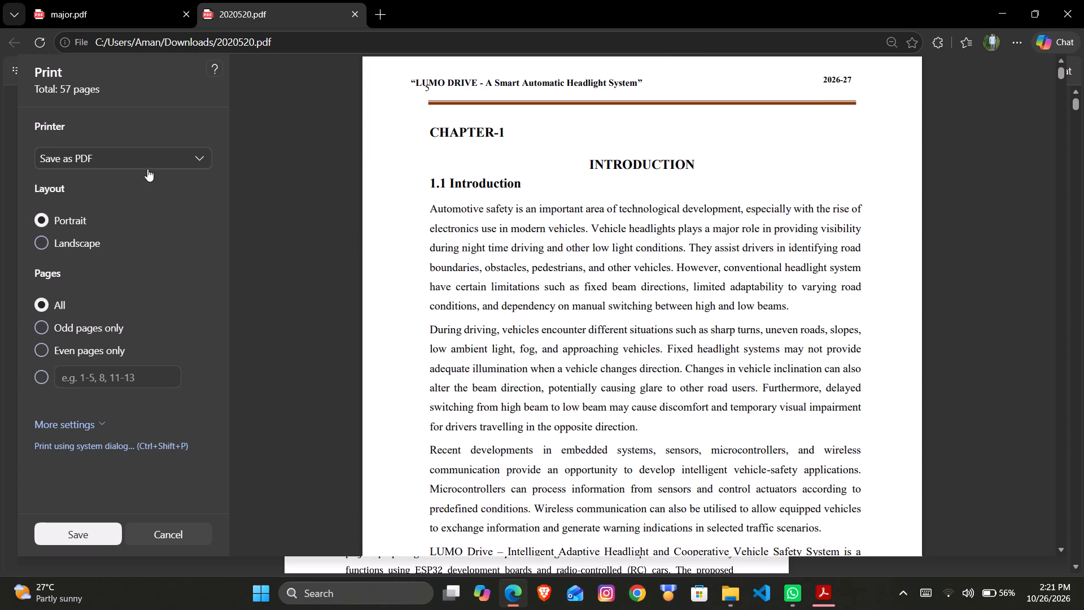
click(109, 149)
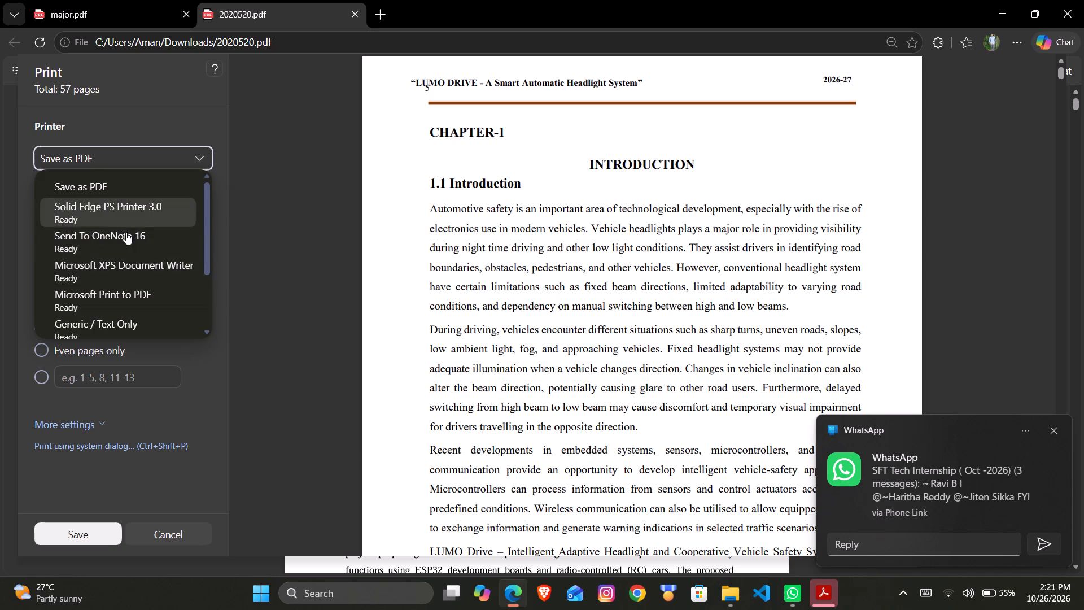
scroll(145, 298, down, 3)
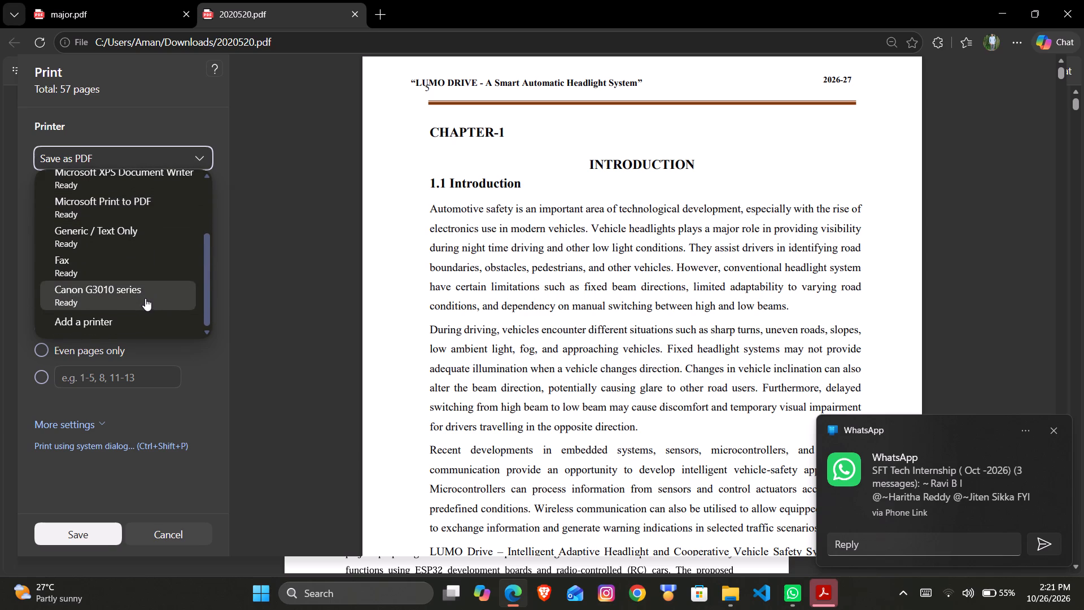
click(126, 285)
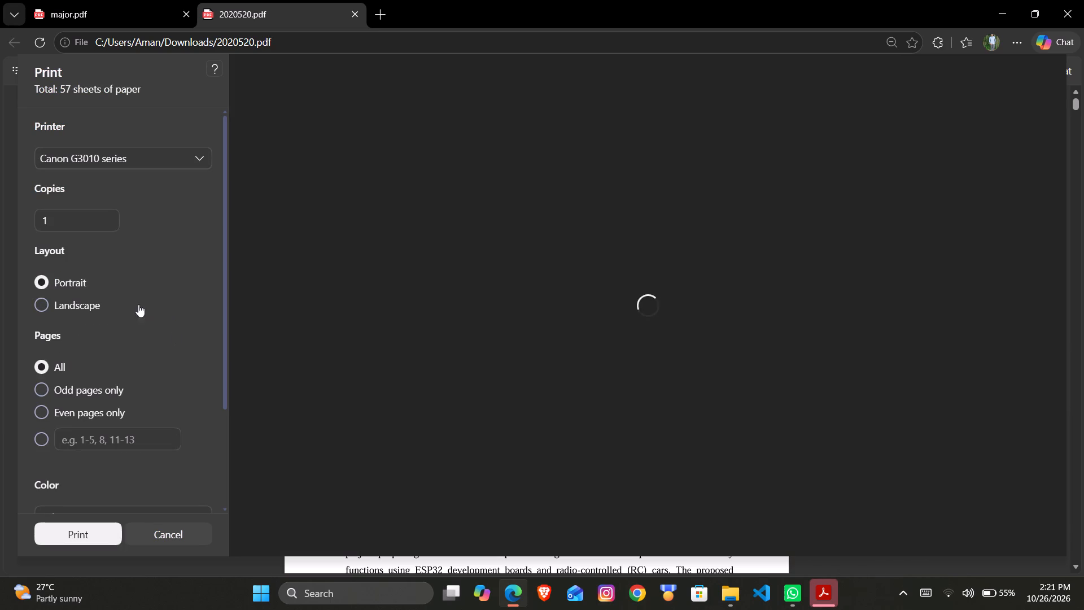
Set the custom page range for the 2020520.pdf print job to 16,50,52,54,56,58,60.
scroll(89, 398, down, 1)
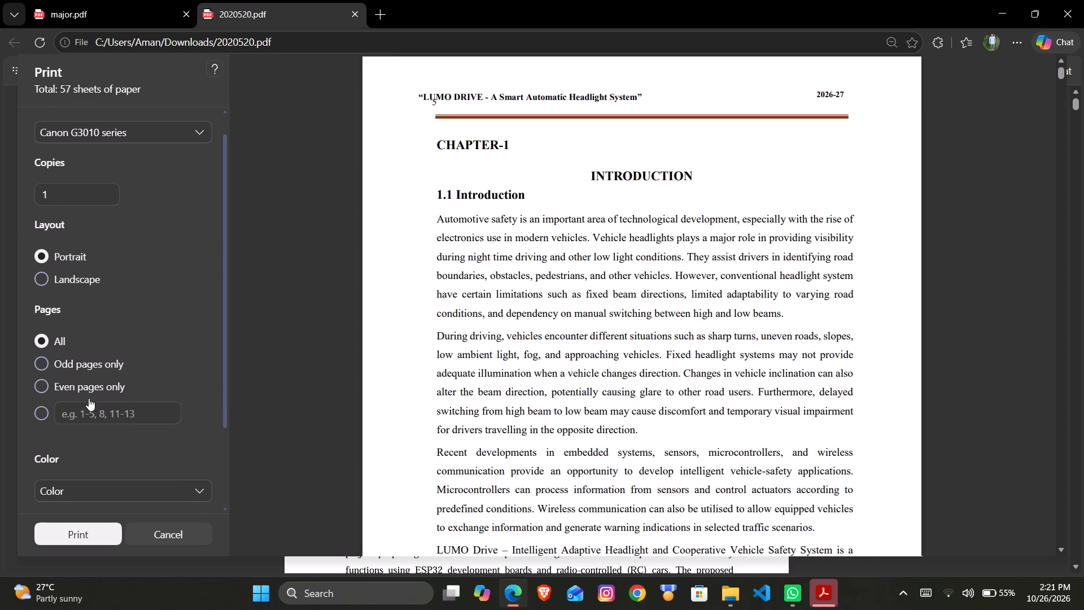
click(92, 412)
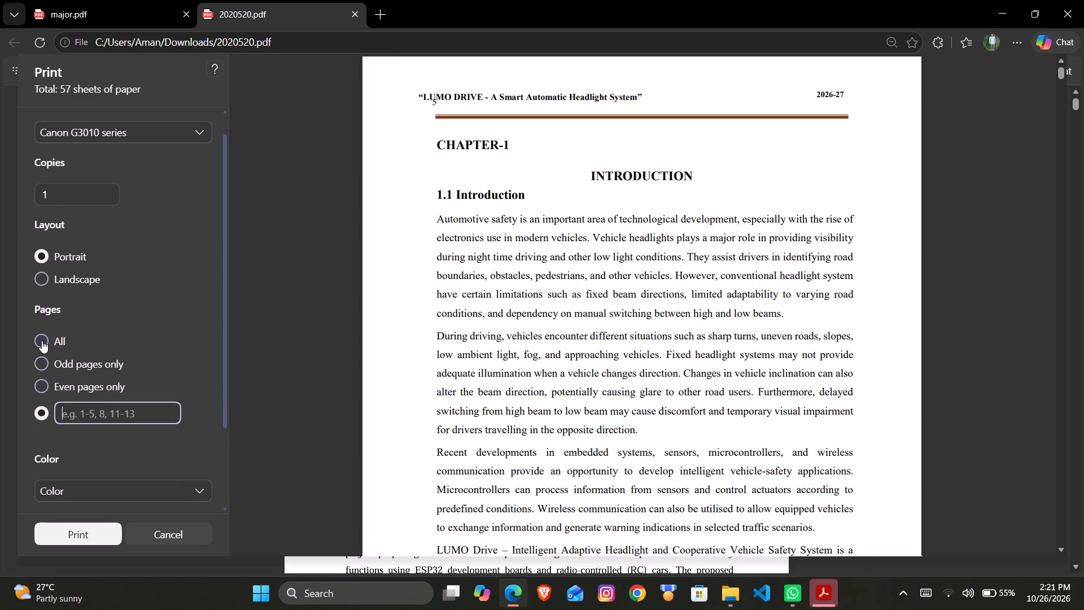
click(42, 341)
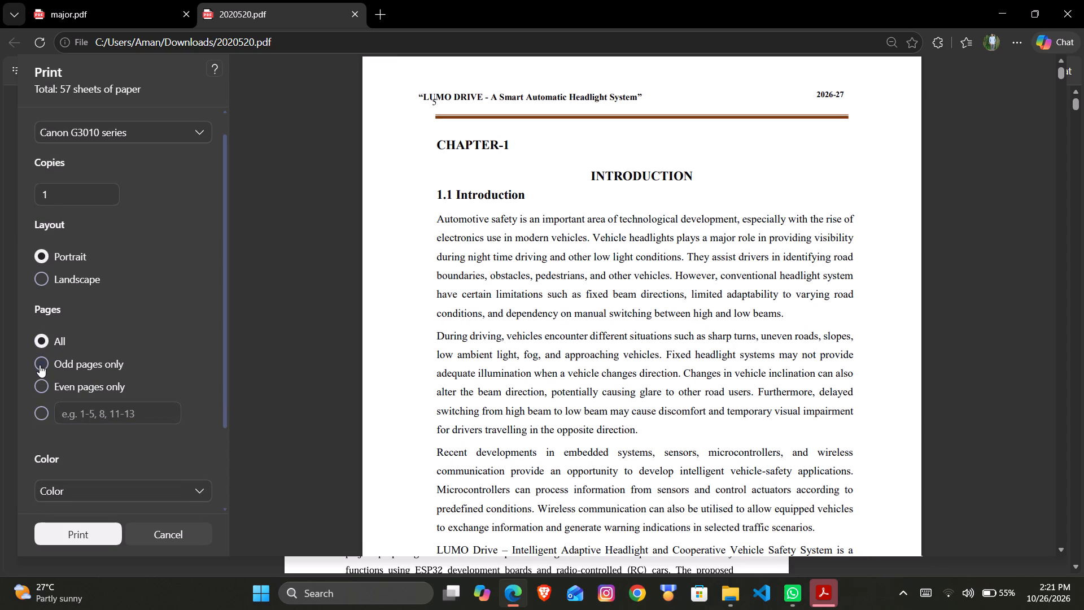
click(158, 312)
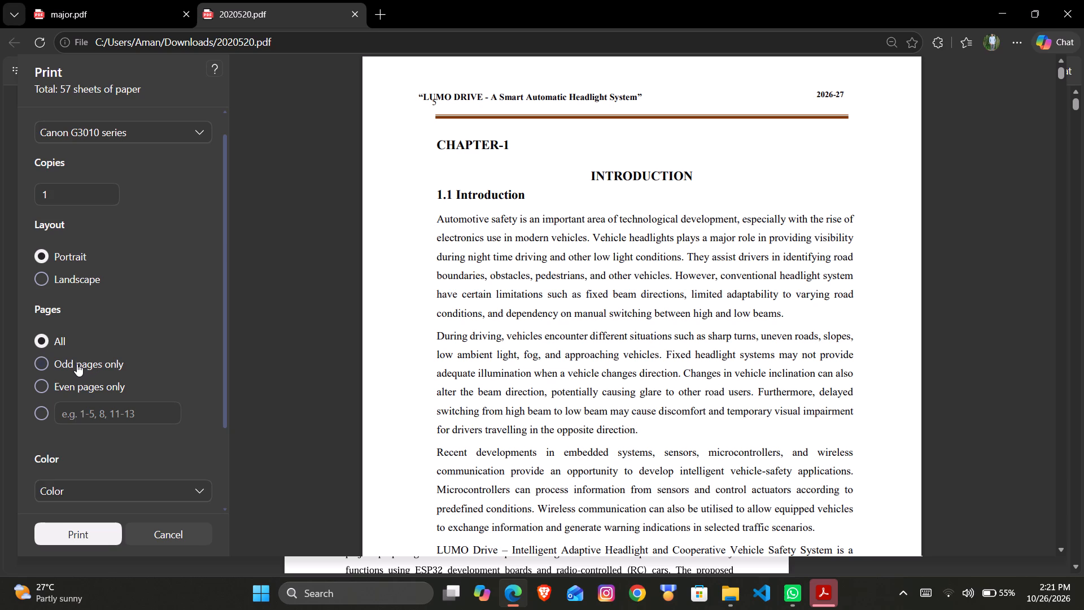
click(76, 412)
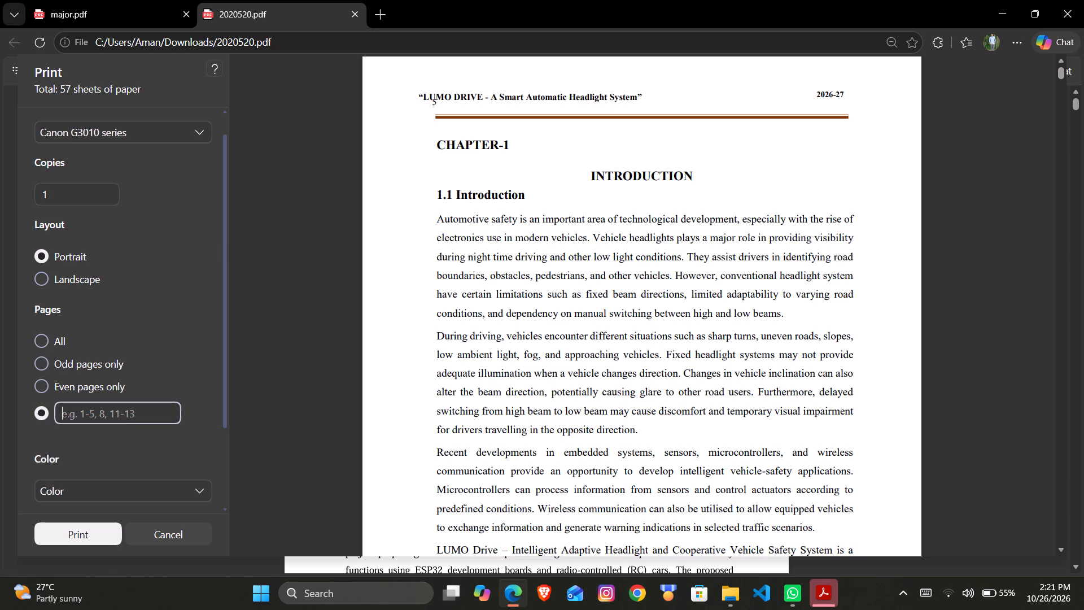
text(16)
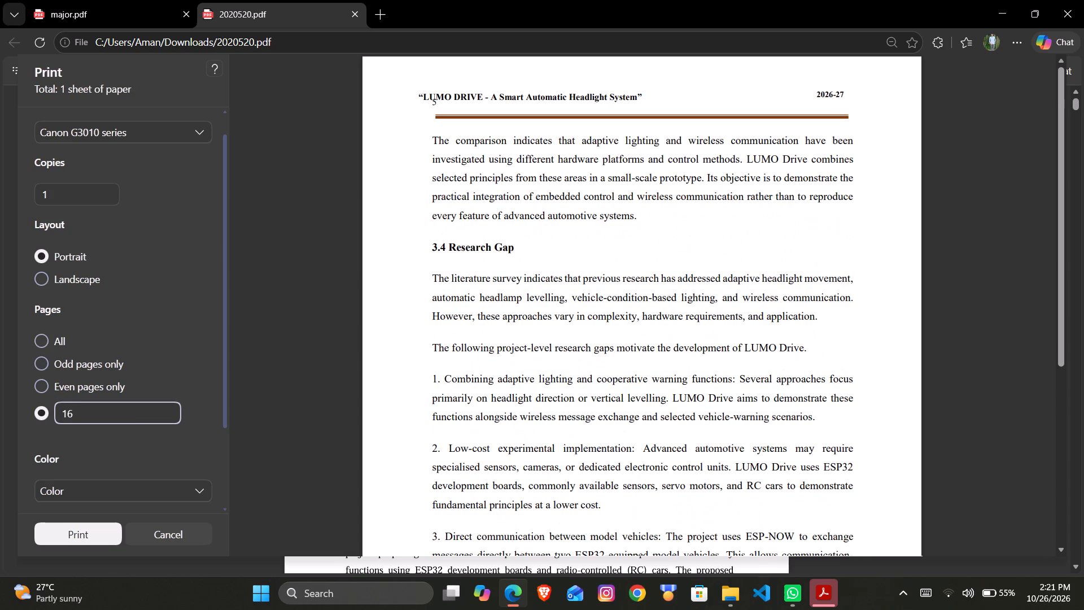
key(comma)
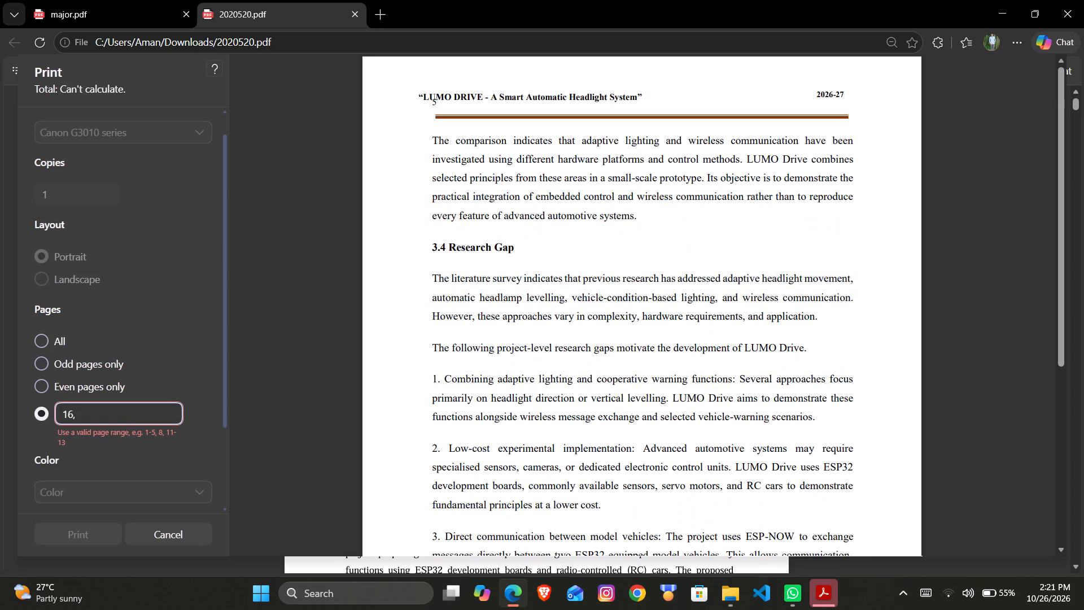
key(4)
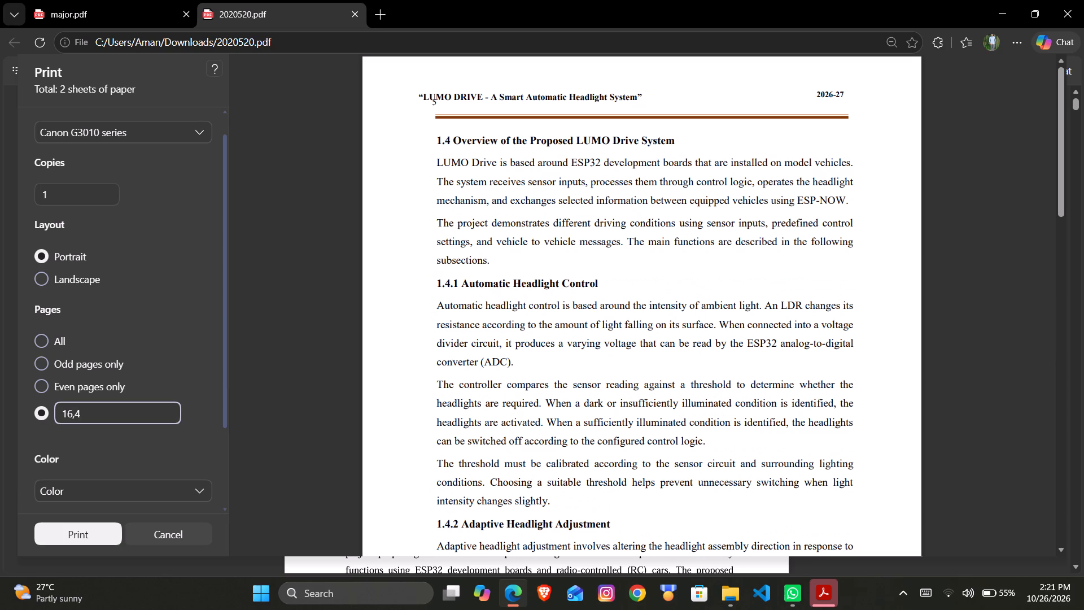
key(BackSpace)
text(50)
text(,52,54,)
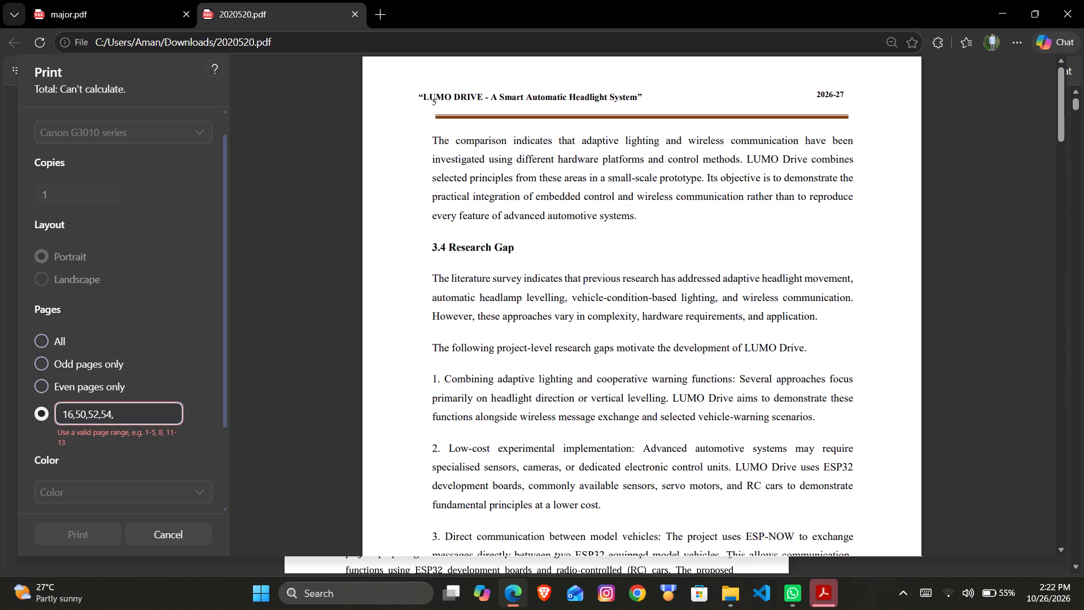
text(56,)
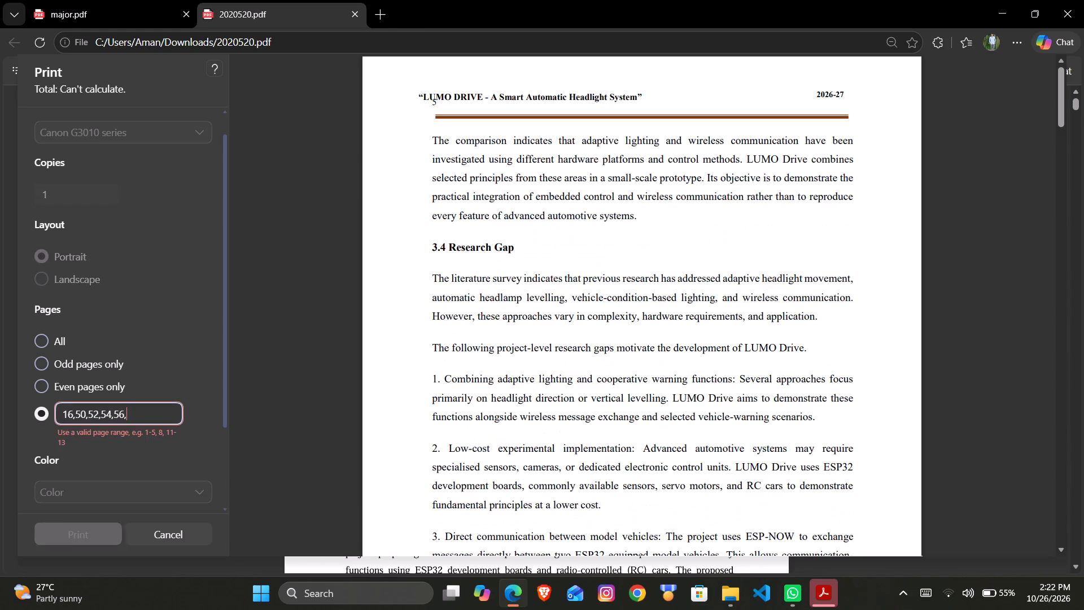
text(58)
key(comma)
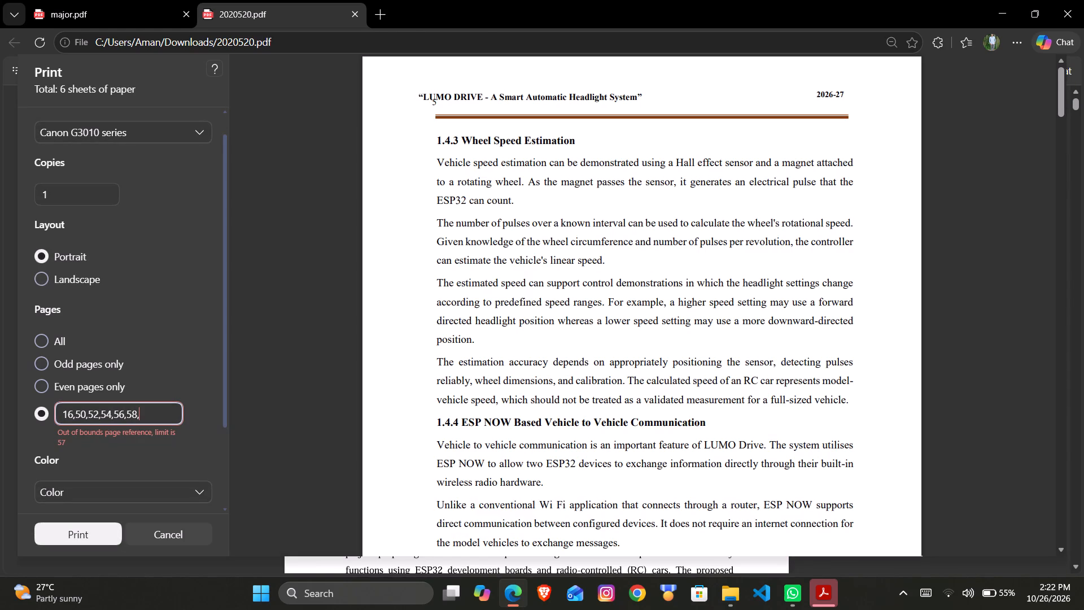
text(60)
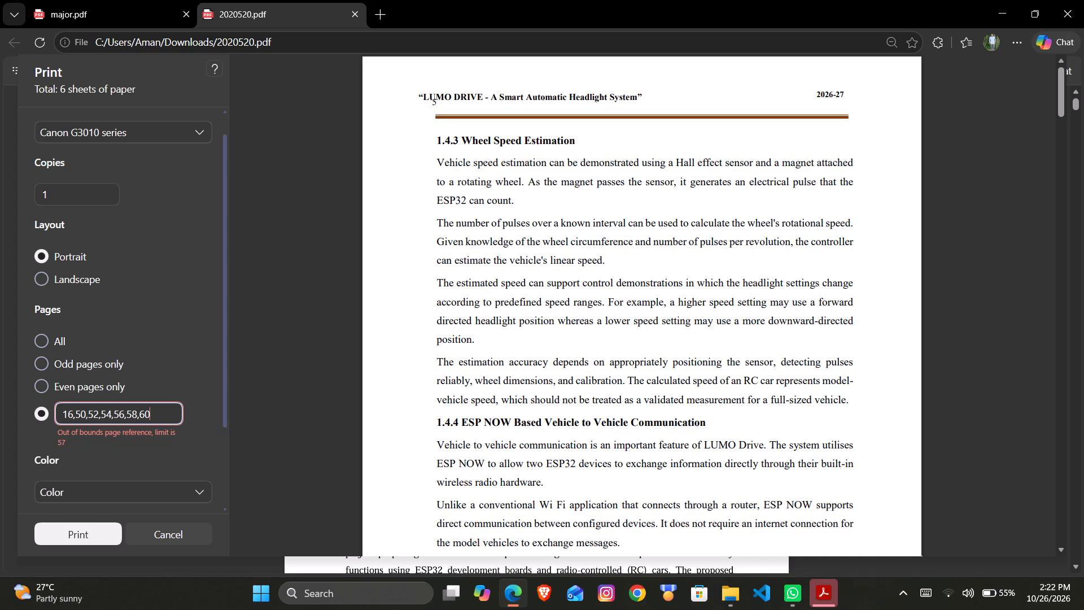
Remove pages 58 and 60 from the custom page range so that it reads 16,50,52,54,56.
key(BackSpace)
key(BackSpace)
key(BackSpace)
key(BackSpace)
key(BackSpace)
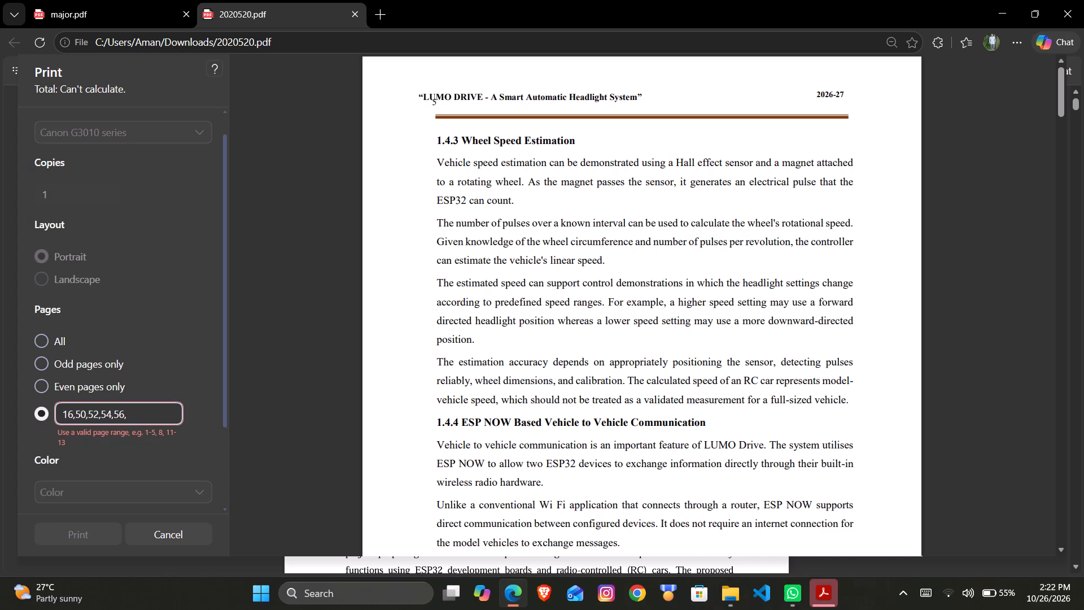
key(BackSpace)
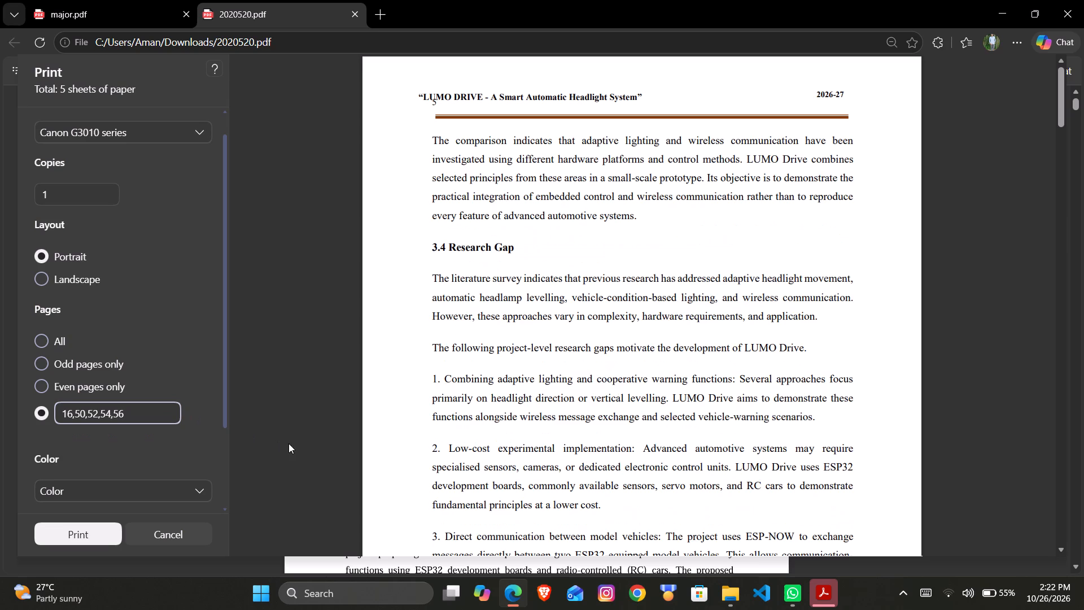
Look through the print preview of the selected pages, checking the page content and the printed page numbers.
scroll(687, 412, down, 11)
scroll(687, 412, down, 10)
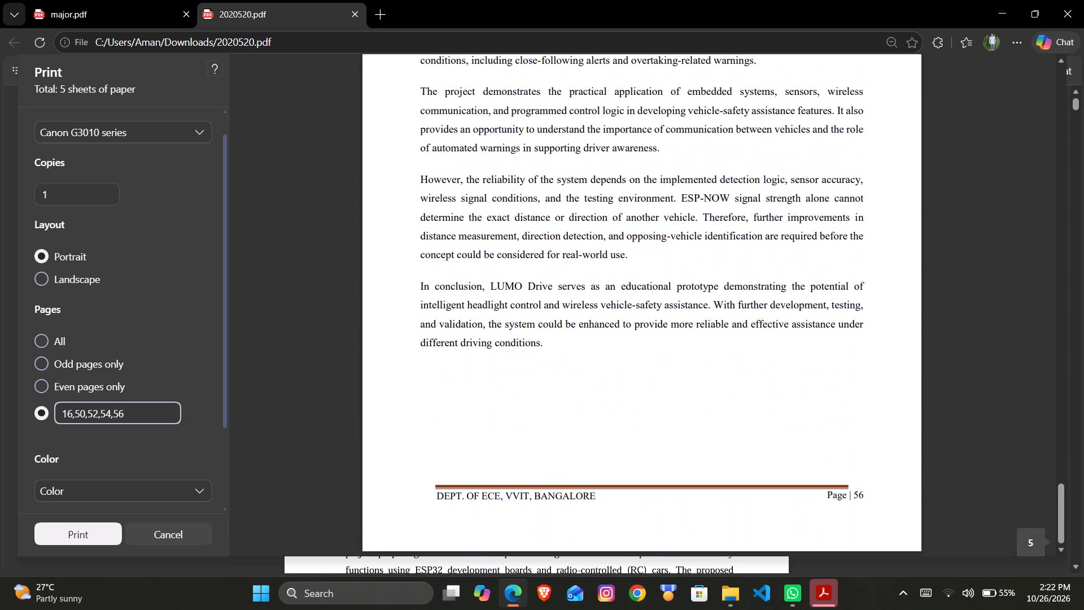
scroll(687, 412, down, 17)
scroll(795, 482, up, 8)
scroll(795, 482, up, 13)
scroll(795, 482, up, 10)
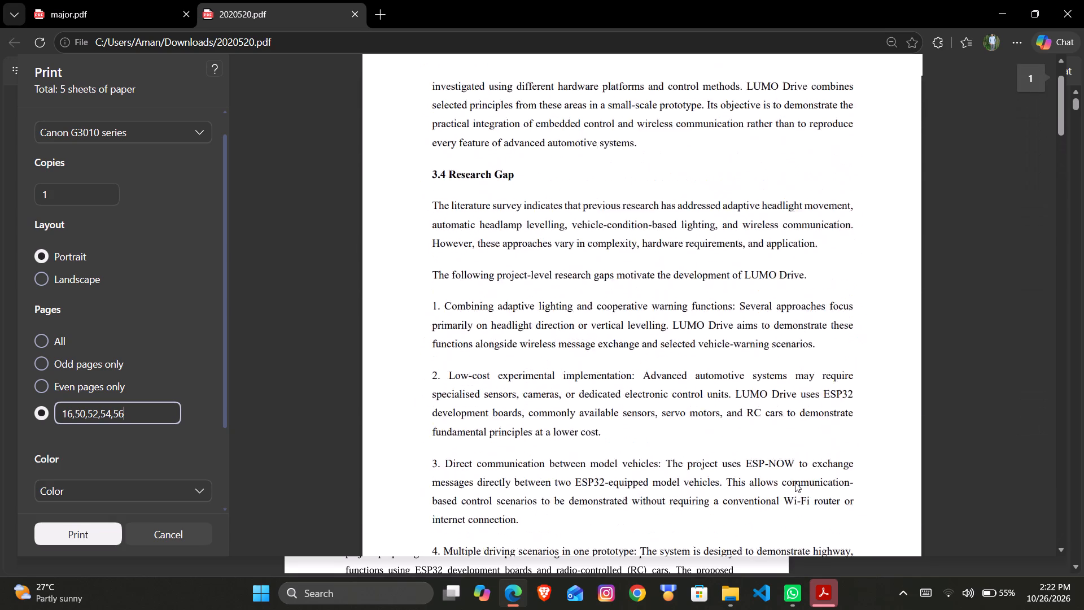
Look through the rest of the print preview up to its last page, checking the content and the printed page numbers.
scroll(795, 482, up, 2)
scroll(774, 415, down, 6)
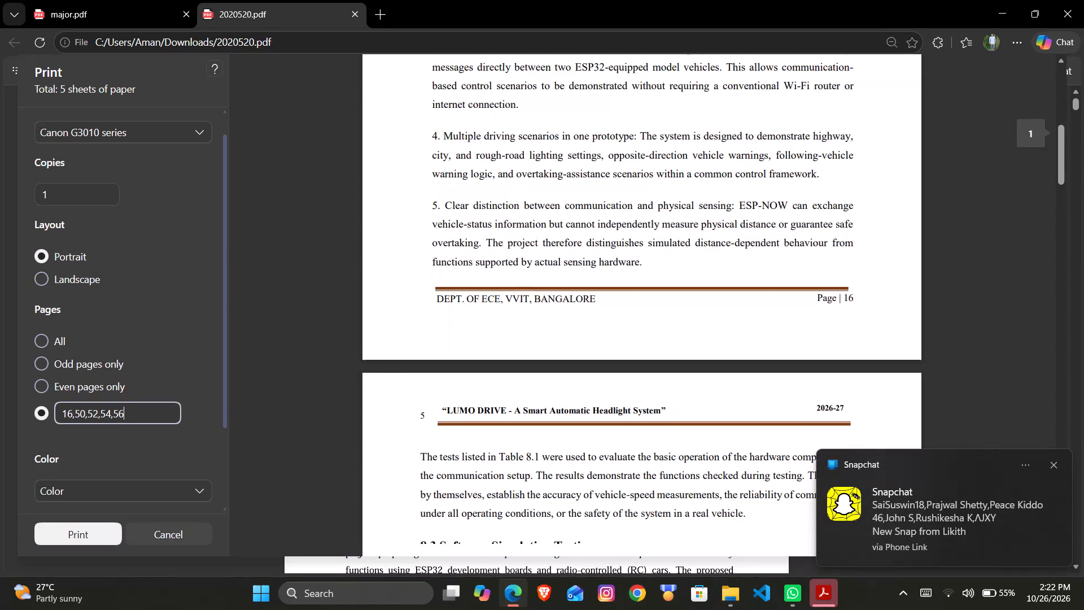
scroll(774, 415, down, 1)
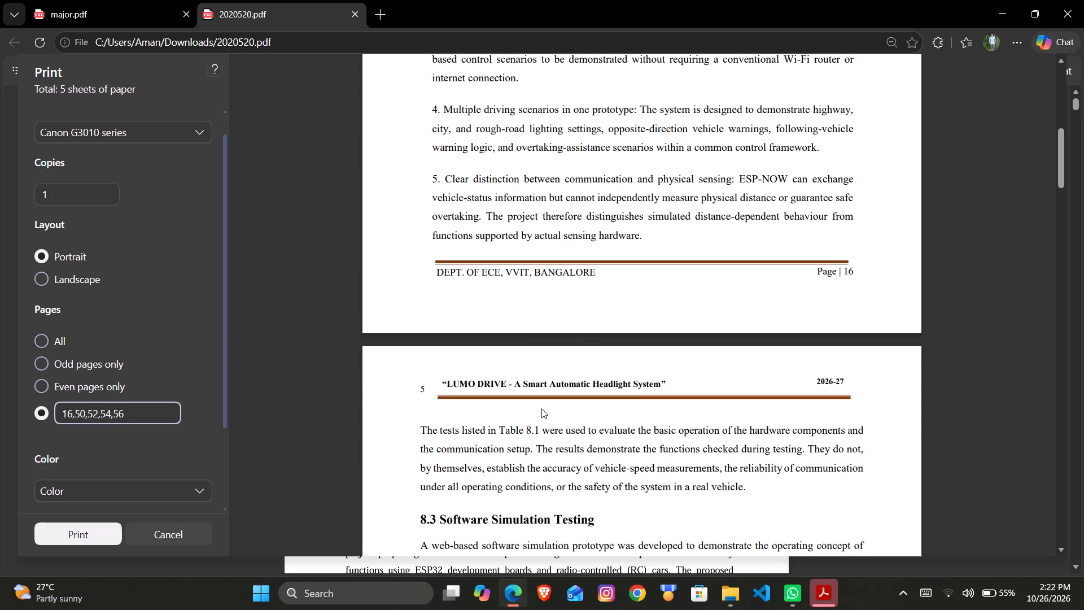
scroll(553, 406, down, 20)
scroll(553, 406, down, 1)
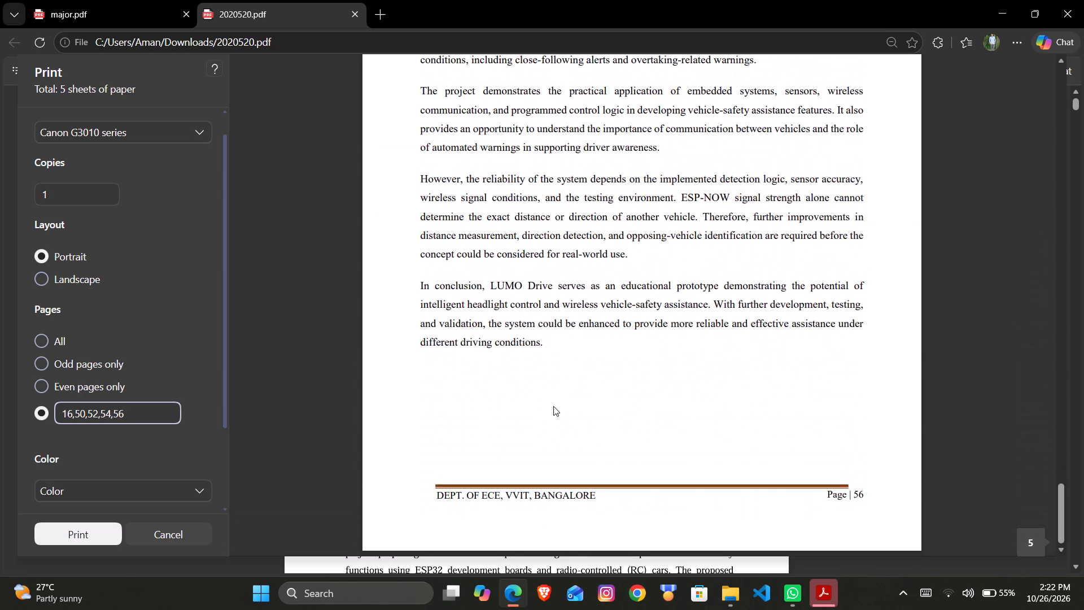
scroll(553, 406, down, 2)
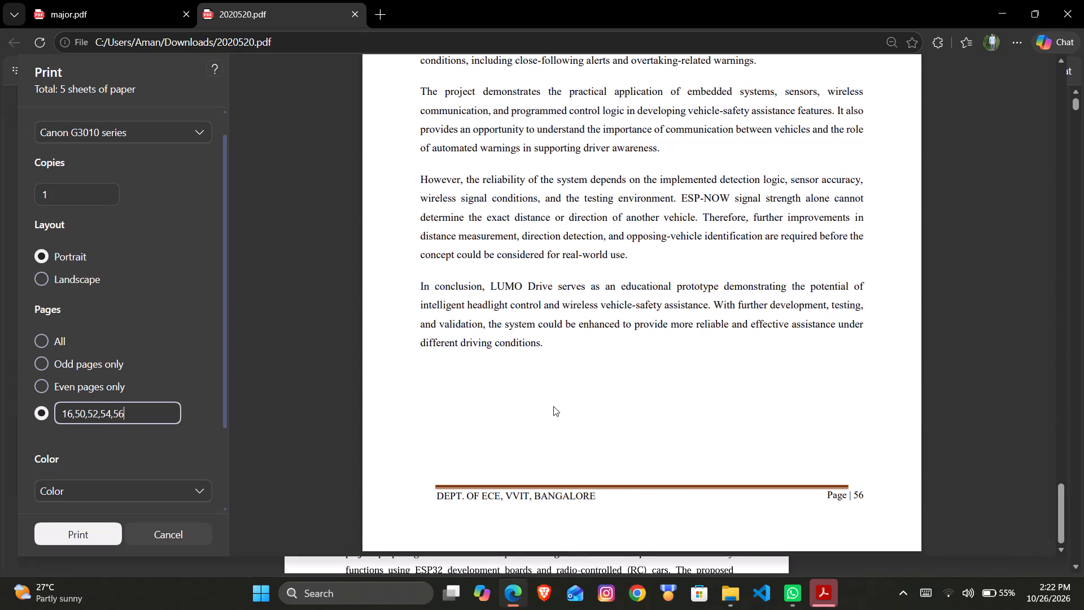
scroll(553, 406, down, 1)
scroll(553, 406, up, 4)
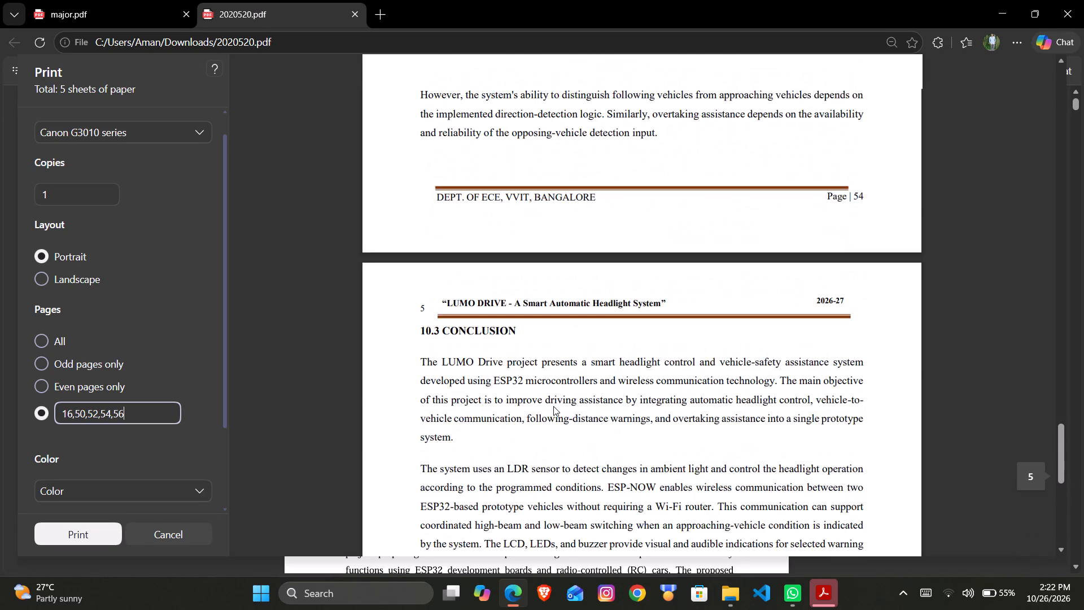
scroll(553, 406, up, 2)
scroll(553, 406, down, 2)
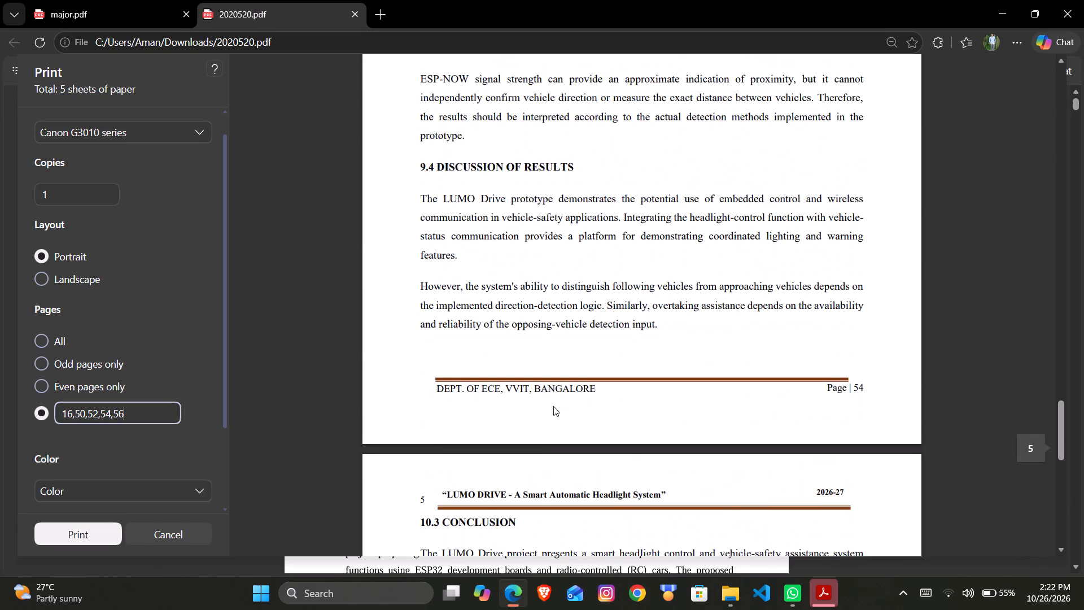
scroll(553, 406, down, 1)
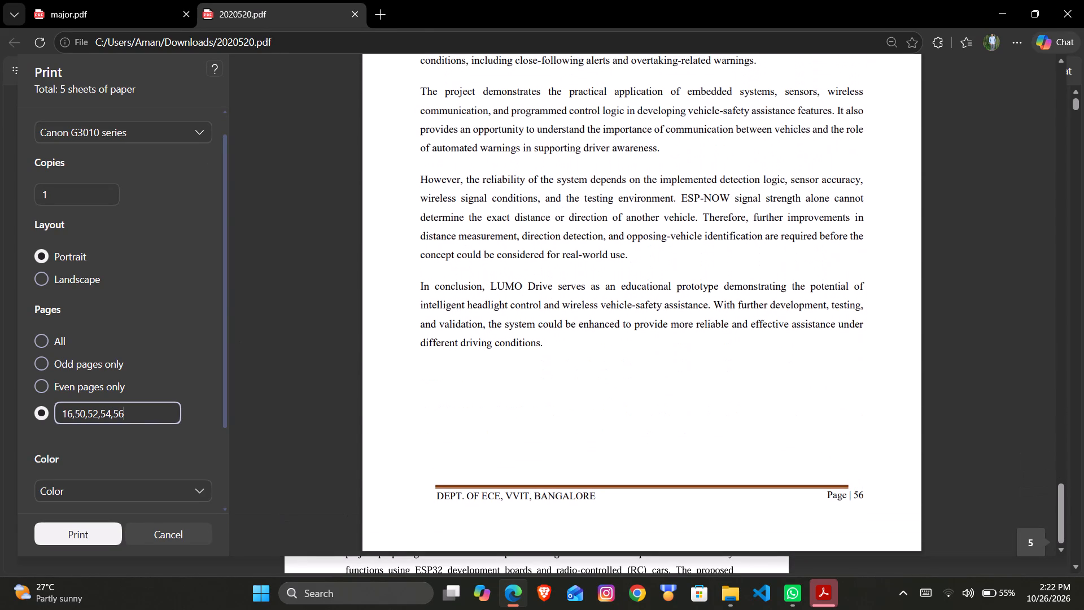
Examine the closing pages of major.pdf, from the results chapter to the references, including their printed page numbers.
click(108, 0)
scroll(366, 231, down, 20)
scroll(366, 231, down, 20)
scroll(366, 231, down, 2)
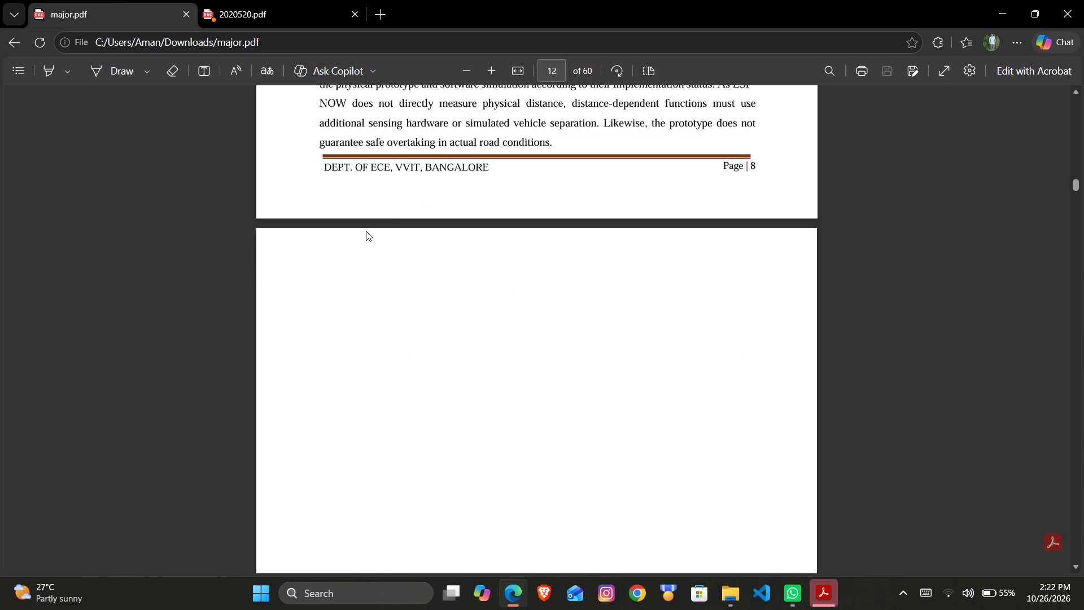
scroll(366, 231, down, 20)
scroll(366, 231, down, 20)
scroll(366, 231, down, 20)
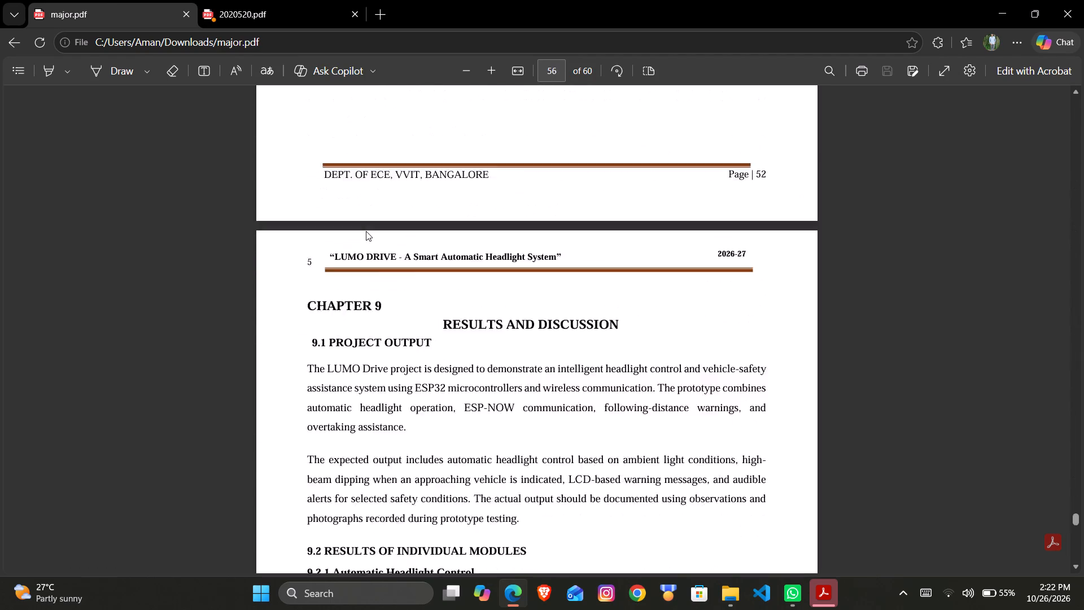
scroll(366, 231, down, 20)
scroll(366, 231, down, 2)
scroll(389, 455, up, 3)
scroll(389, 455, down, 9)
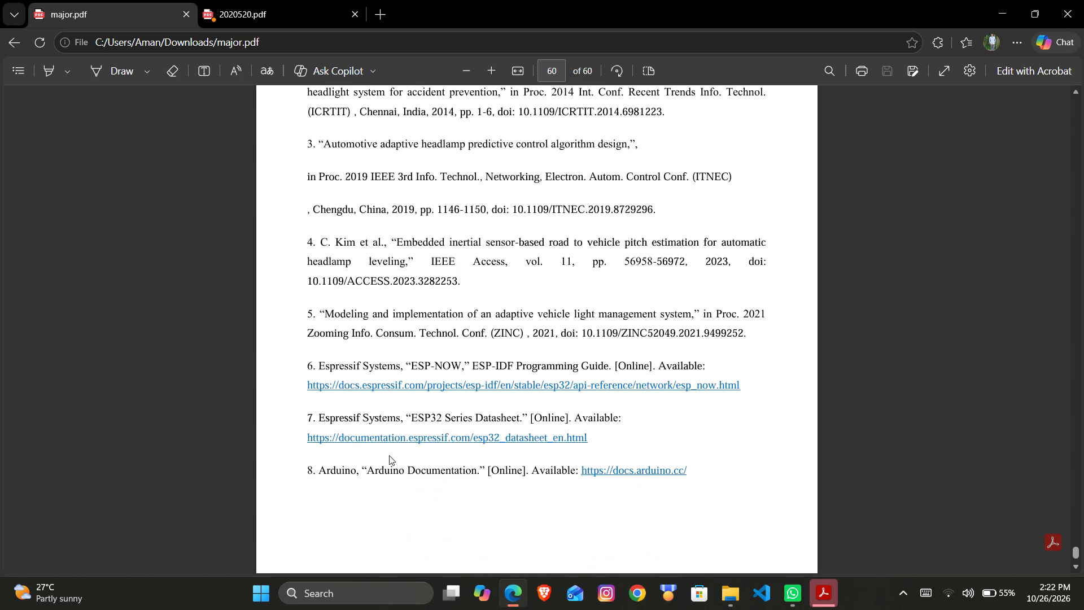
scroll(389, 455, down, 2)
scroll(389, 455, up, 6)
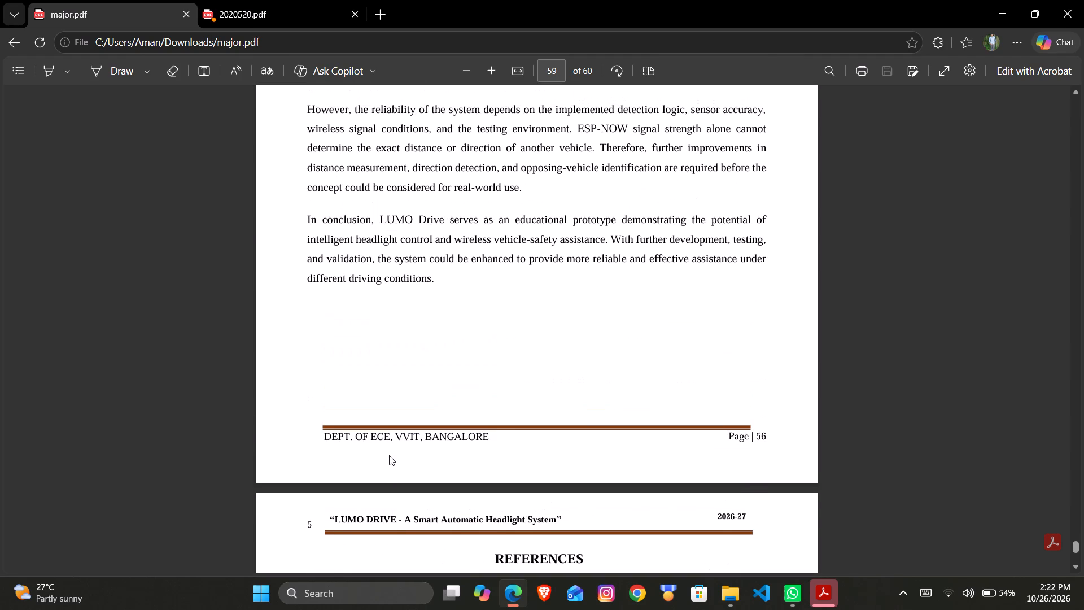
scroll(389, 455, up, 1)
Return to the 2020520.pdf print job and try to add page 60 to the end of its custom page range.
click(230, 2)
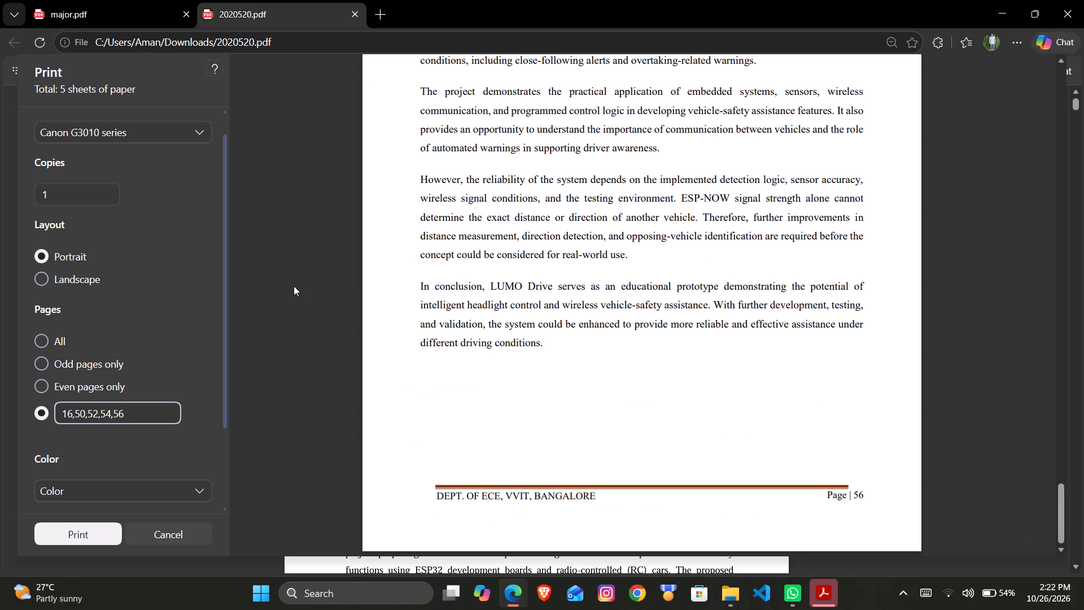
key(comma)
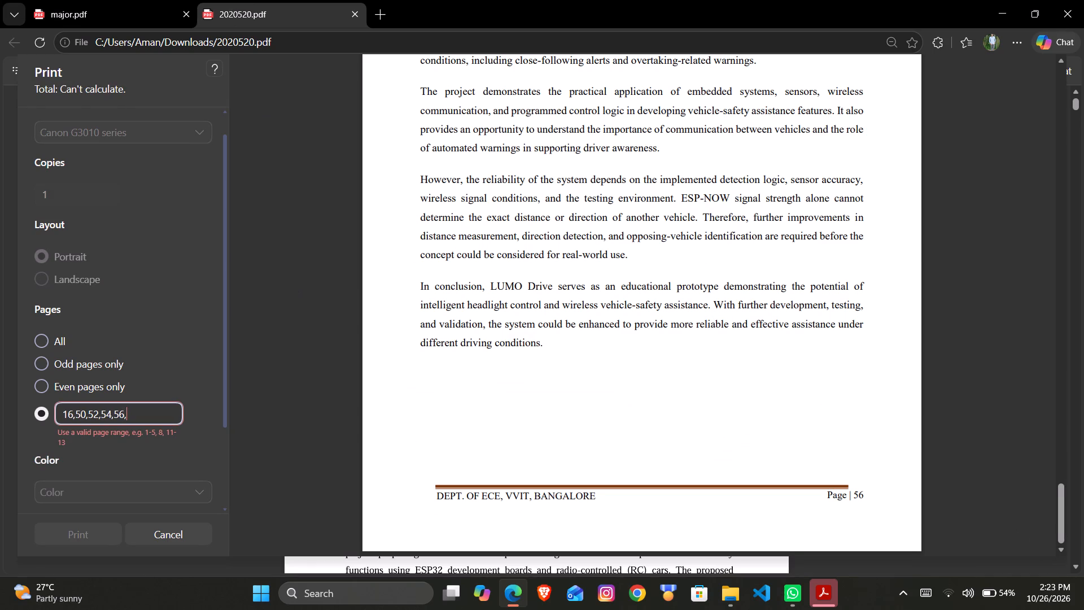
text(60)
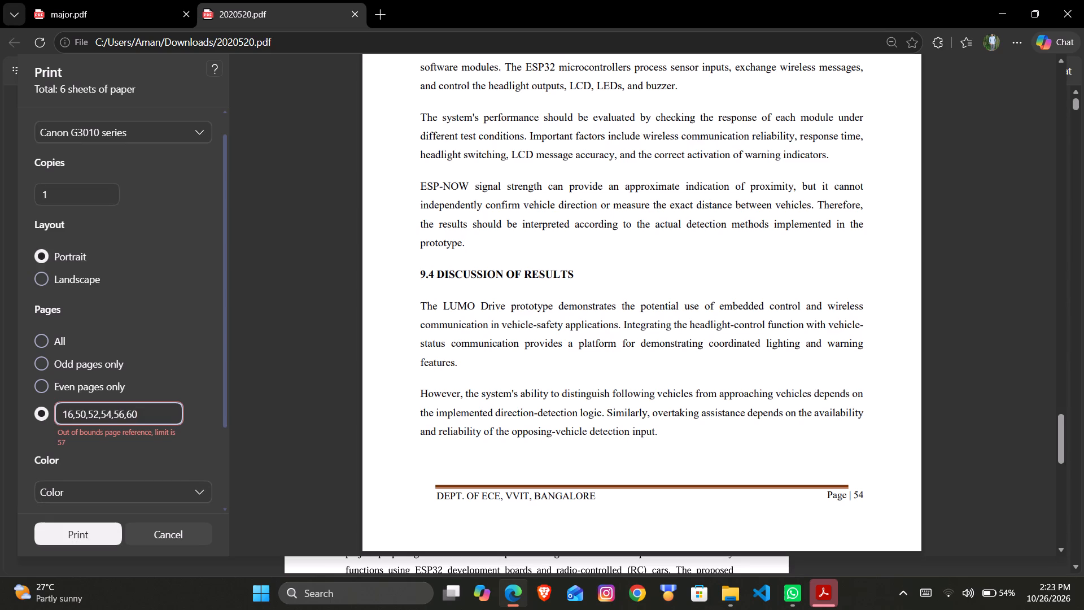
Remove page 60 from the custom page range so that it reads 16,50,52,54,56.
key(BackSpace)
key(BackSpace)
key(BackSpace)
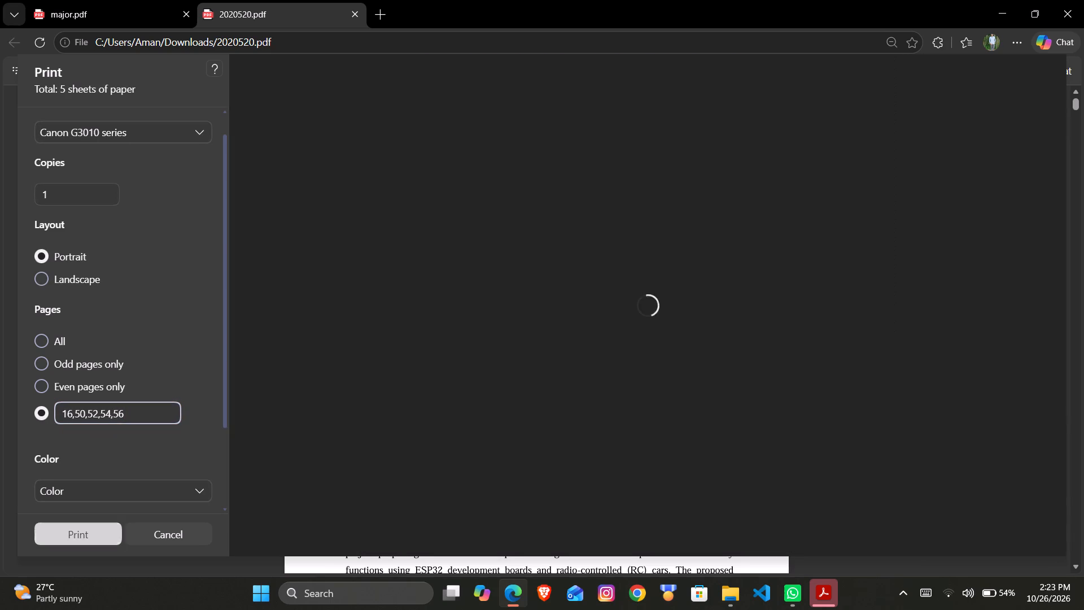
Set the print job's colour to black and white and keep it printing on one side.
click(159, 493)
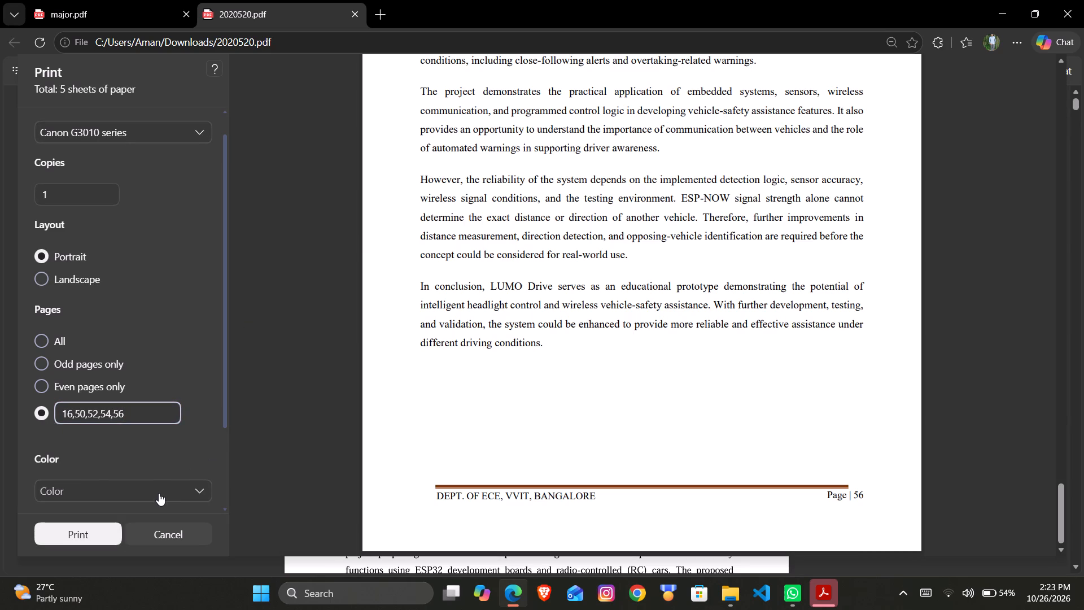
click(126, 463)
scroll(153, 425, down, 3)
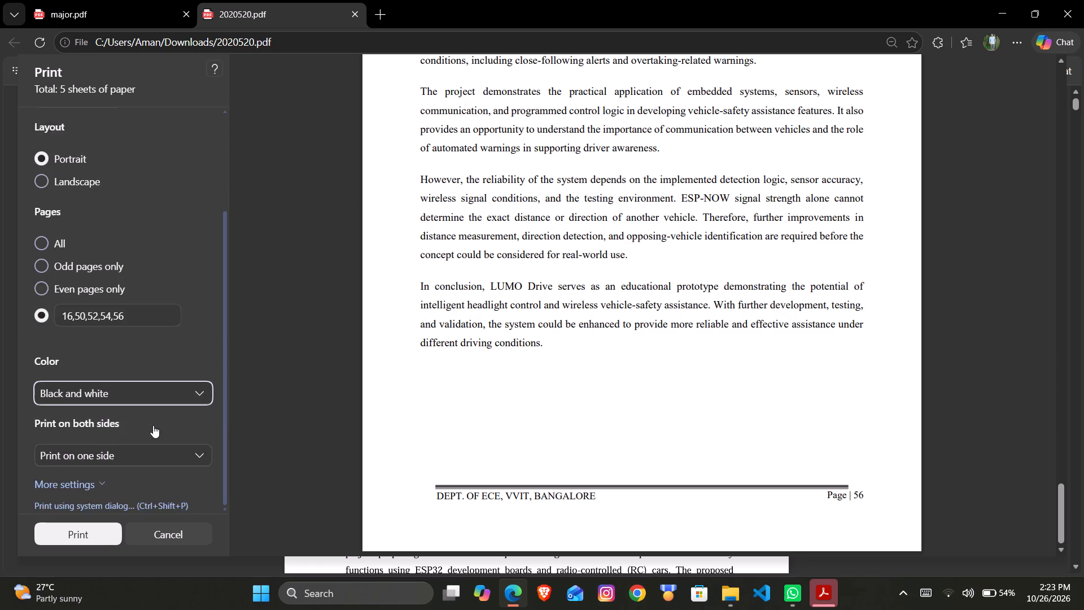
scroll(153, 425, down, 1)
click(142, 450)
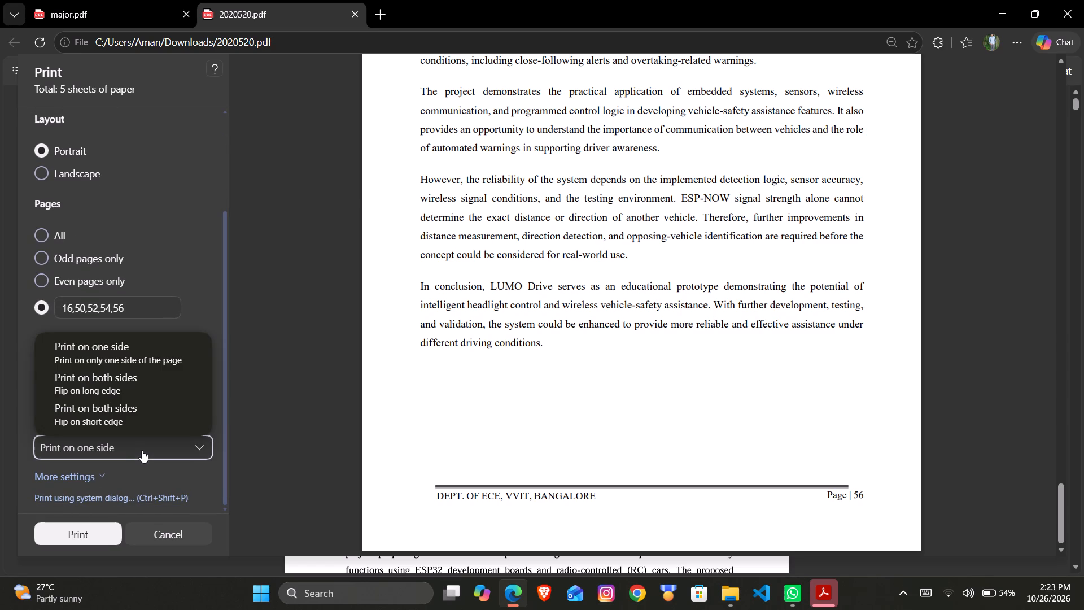
click(154, 450)
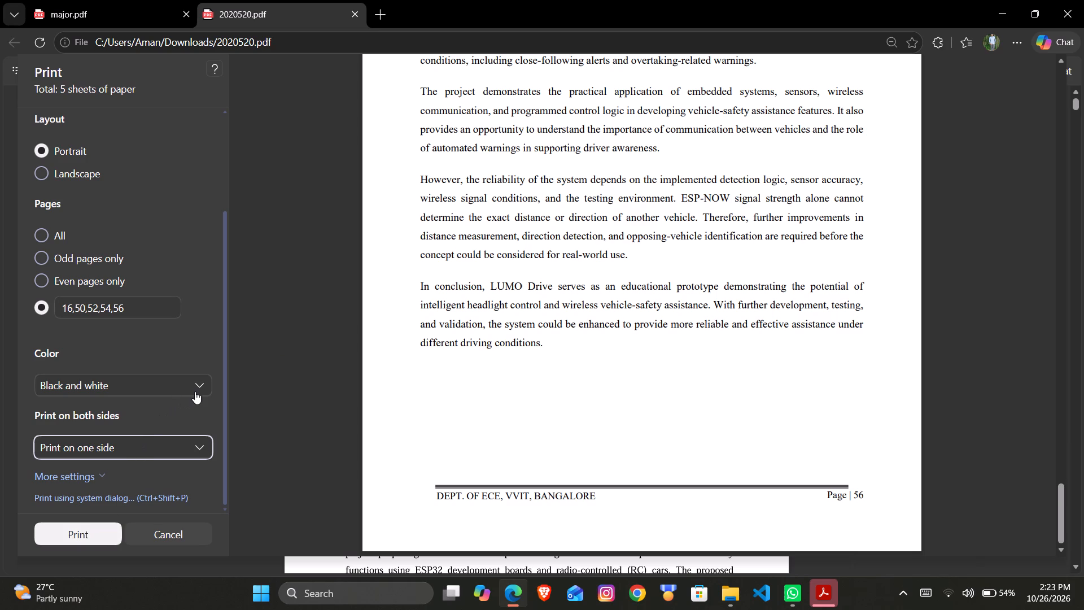
Add page 12 to the start of the custom page range so that it reads 12,16,50,52,54,56.
click(113, 308)
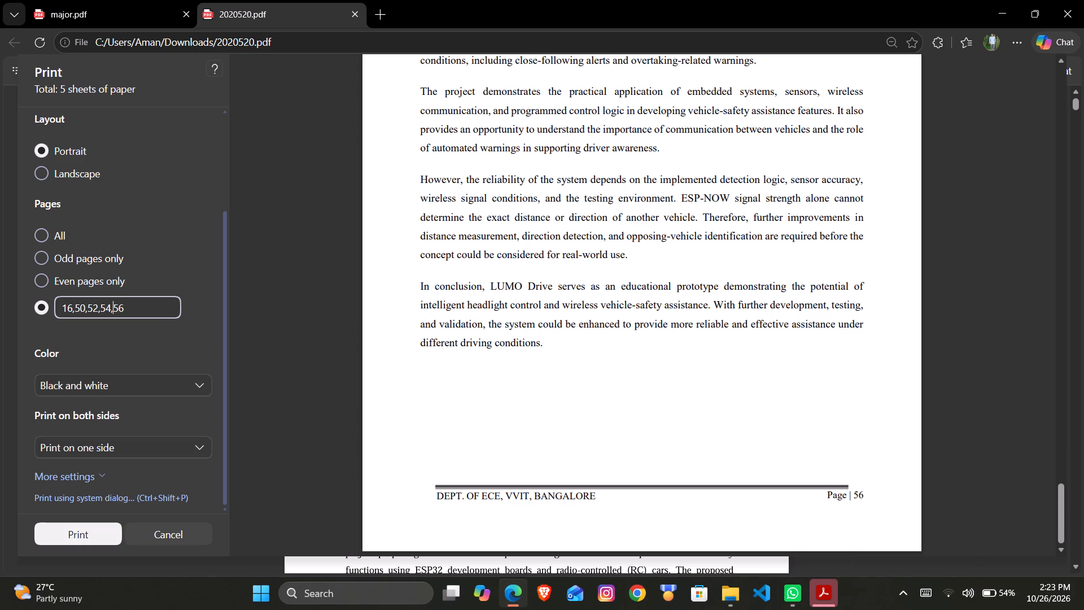
click(62, 306)
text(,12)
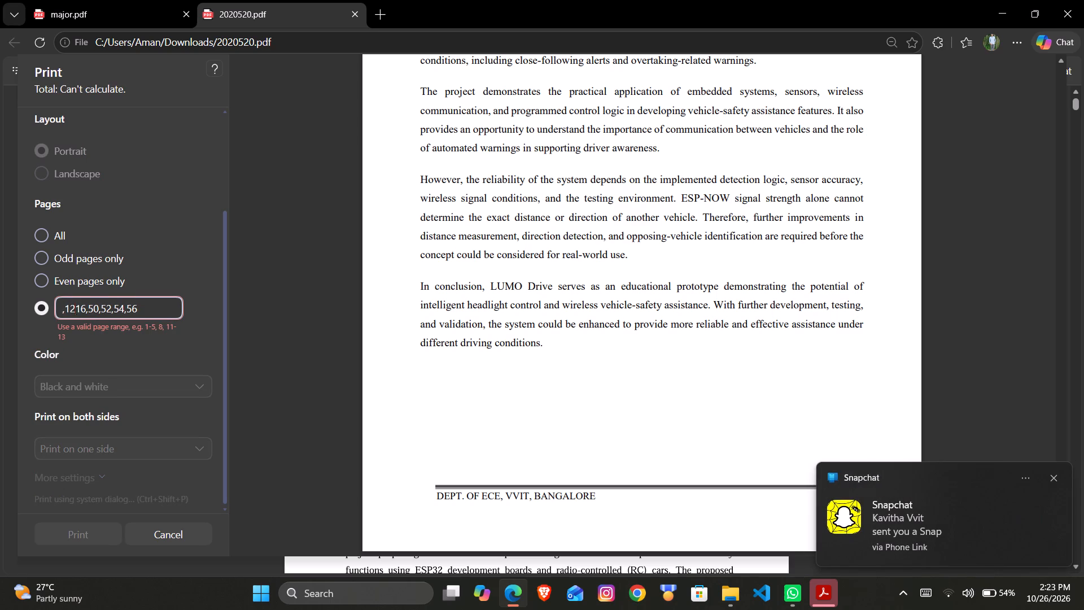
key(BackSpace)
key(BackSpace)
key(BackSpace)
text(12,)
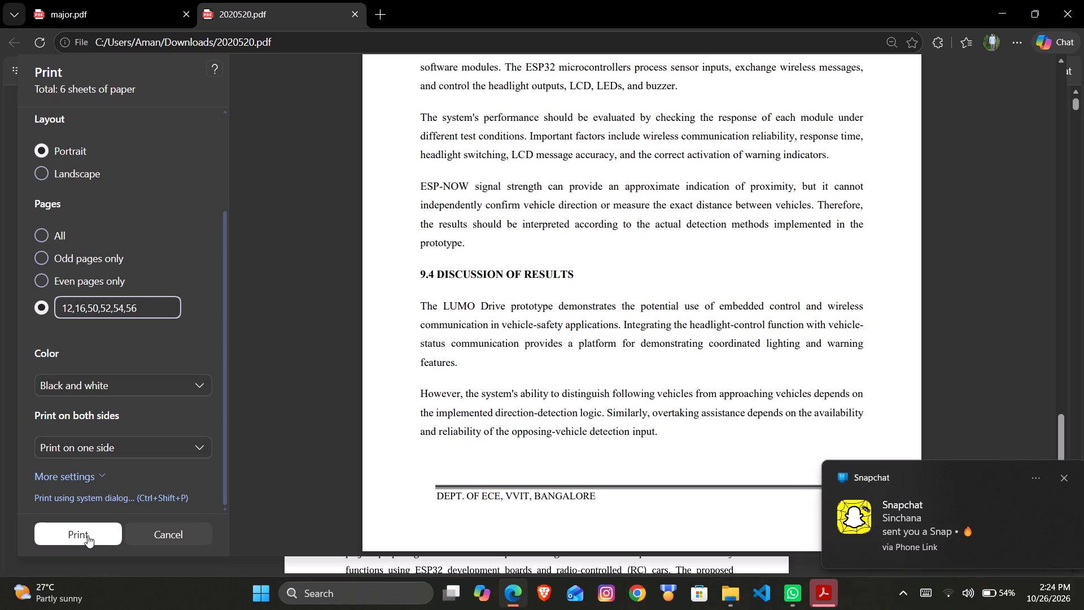
Insert page 14 after page 12 in the custom page range so that it reads 12,14,16,50,52,54,56.
text(14)
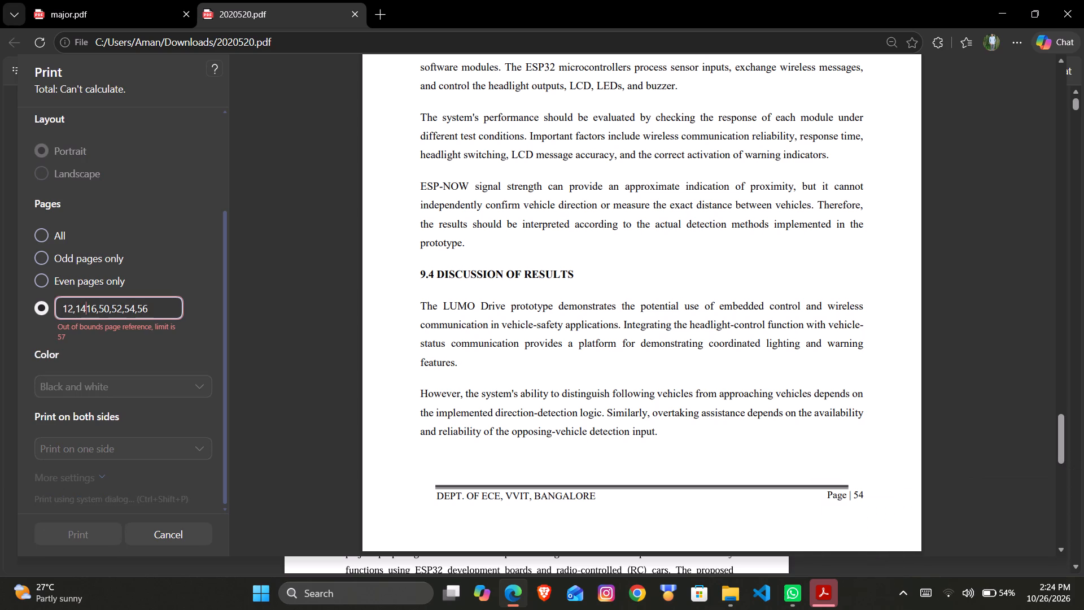
key(comma)
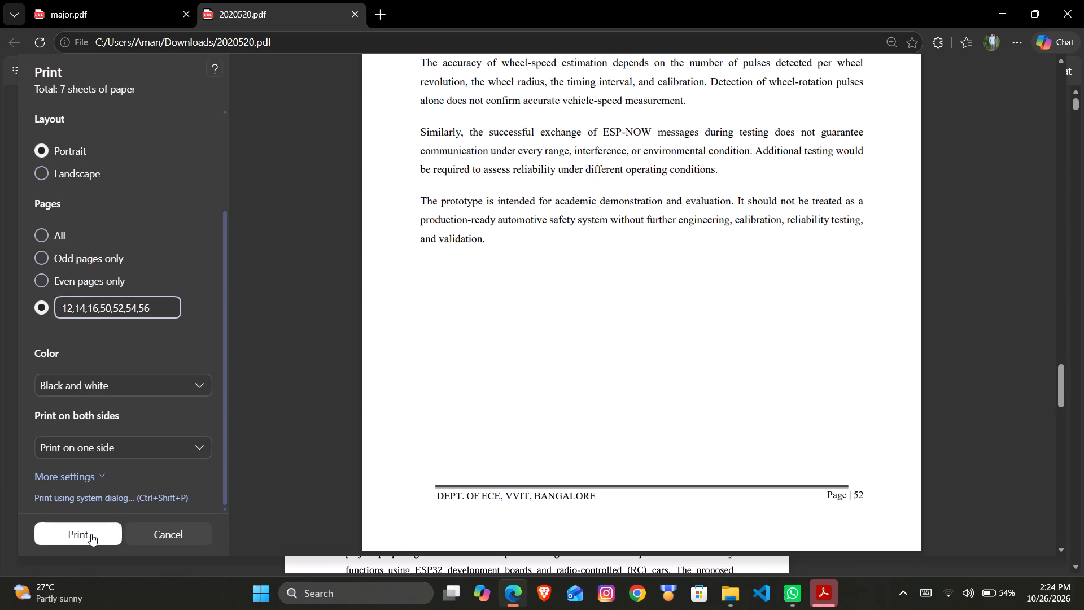
Submit the 2020520.pdf print job and start printing it from the Canon IJ Preview.
click(91, 534)
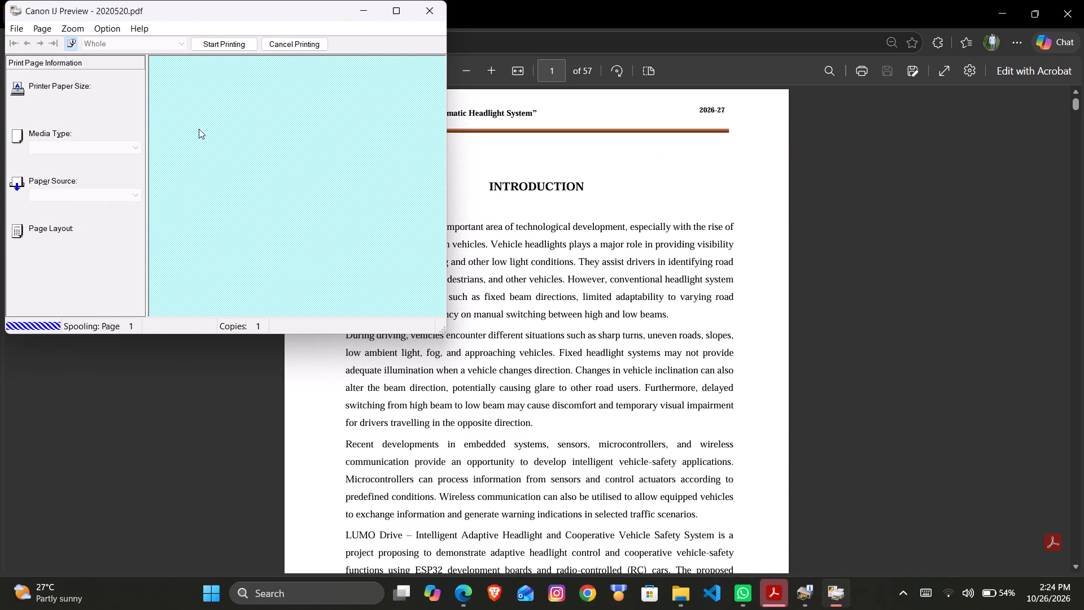
click(223, 44)
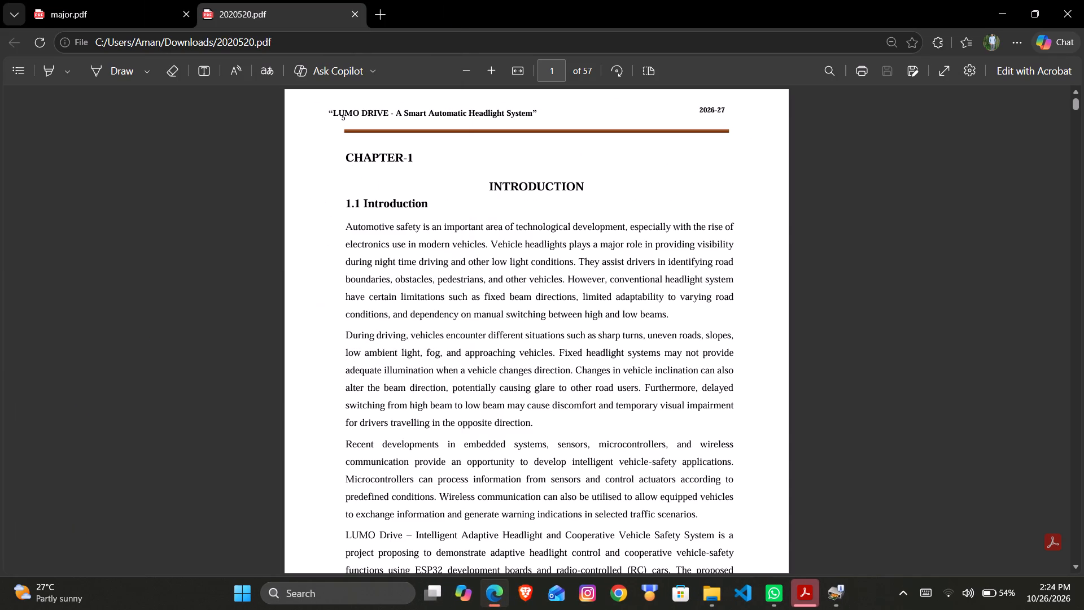
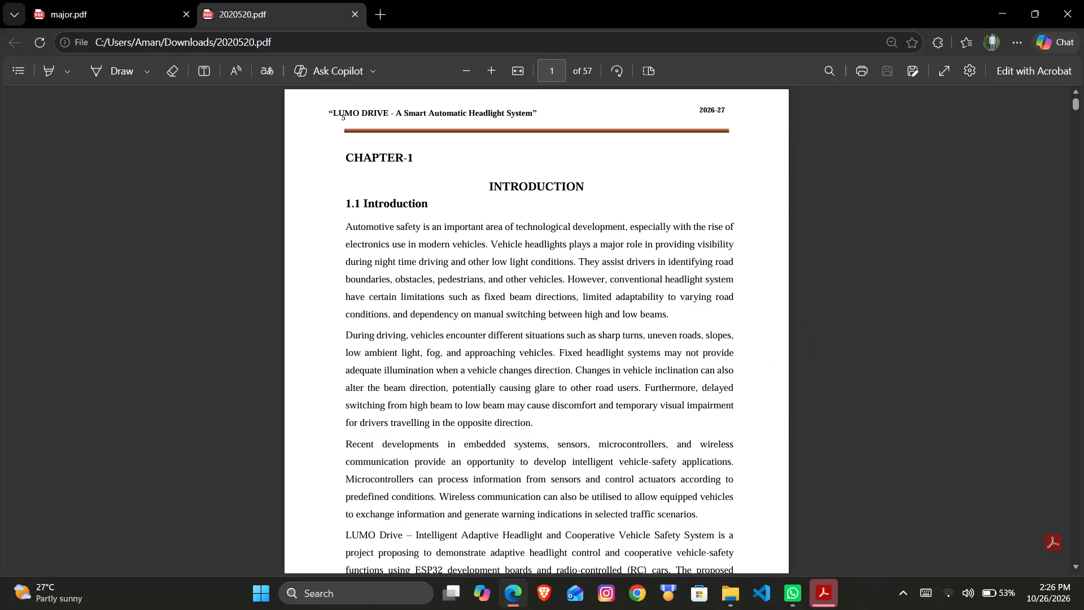
Examine the end of major.pdf, from the conclusion section through the references, including the printed page numbers.
click(104, 10)
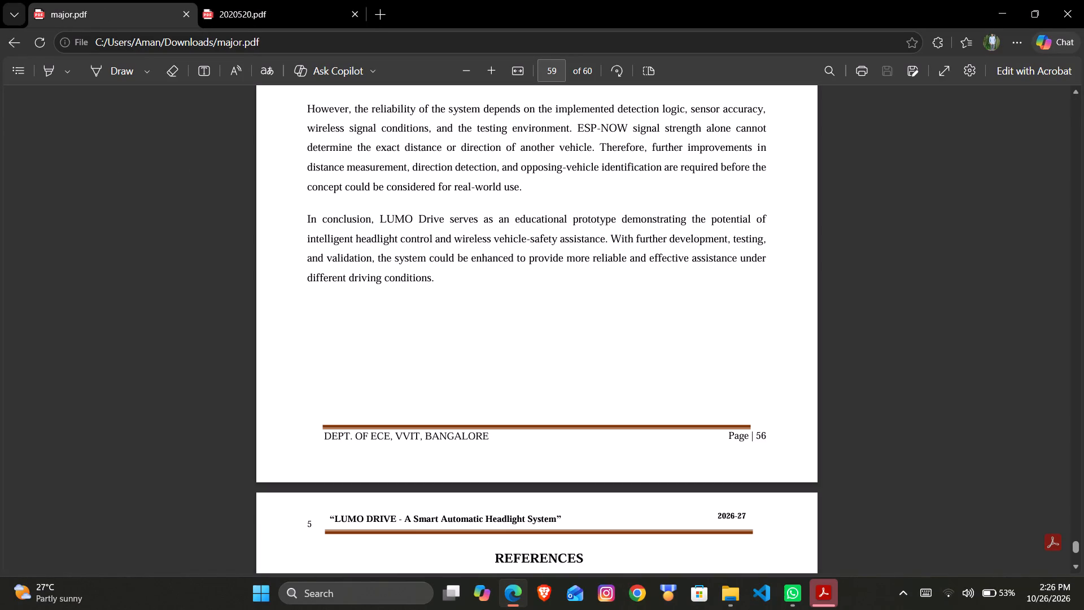
scroll(627, 316, down, 7)
scroll(627, 316, up, 5)
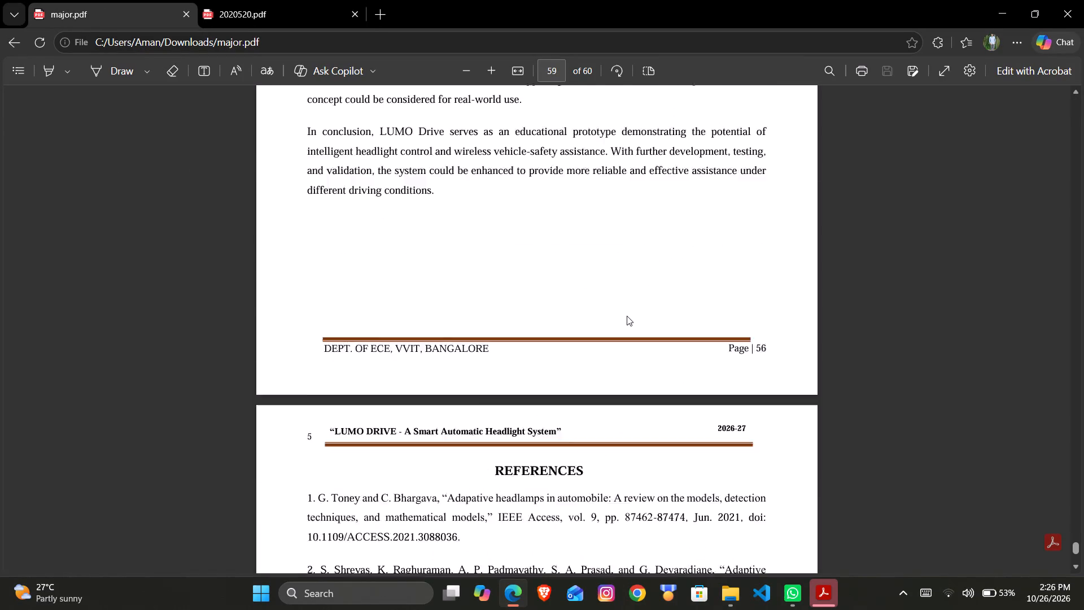
scroll(627, 316, up, 8)
scroll(627, 316, down, 1)
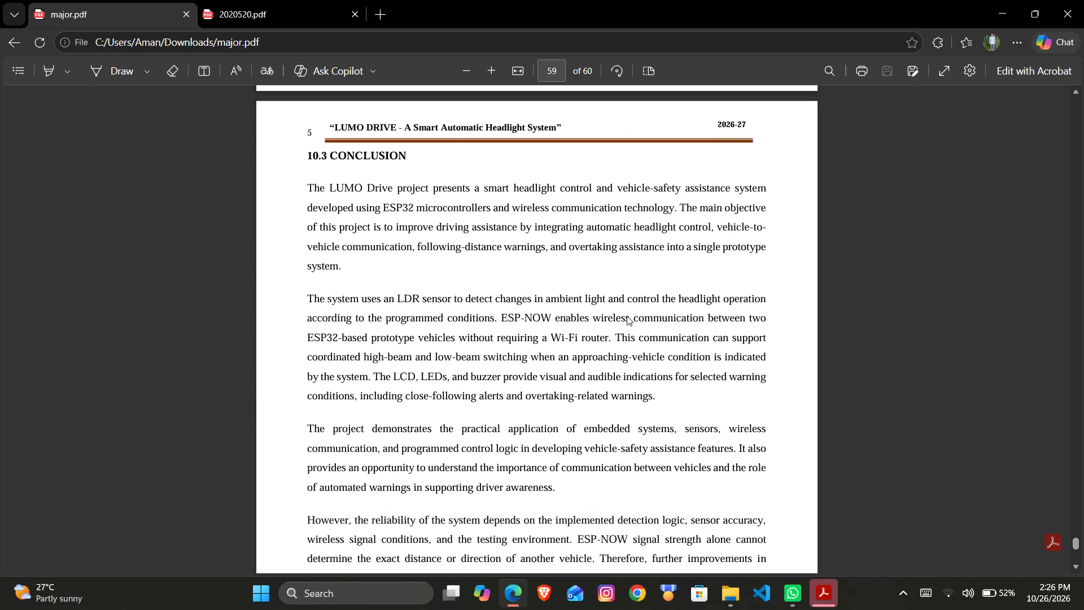
scroll(627, 316, down, 13)
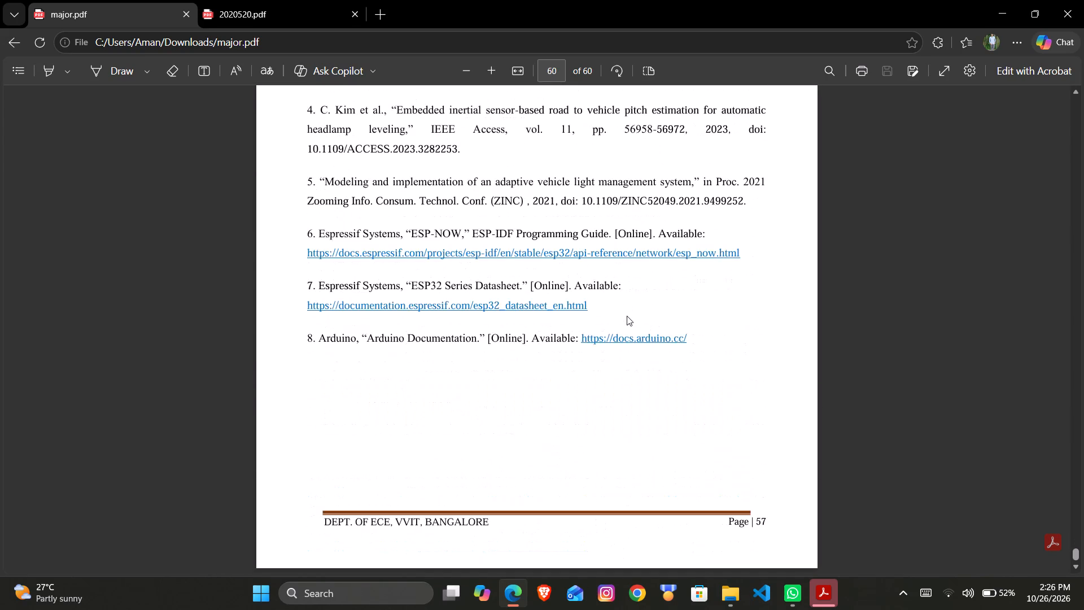
scroll(627, 316, down, 1)
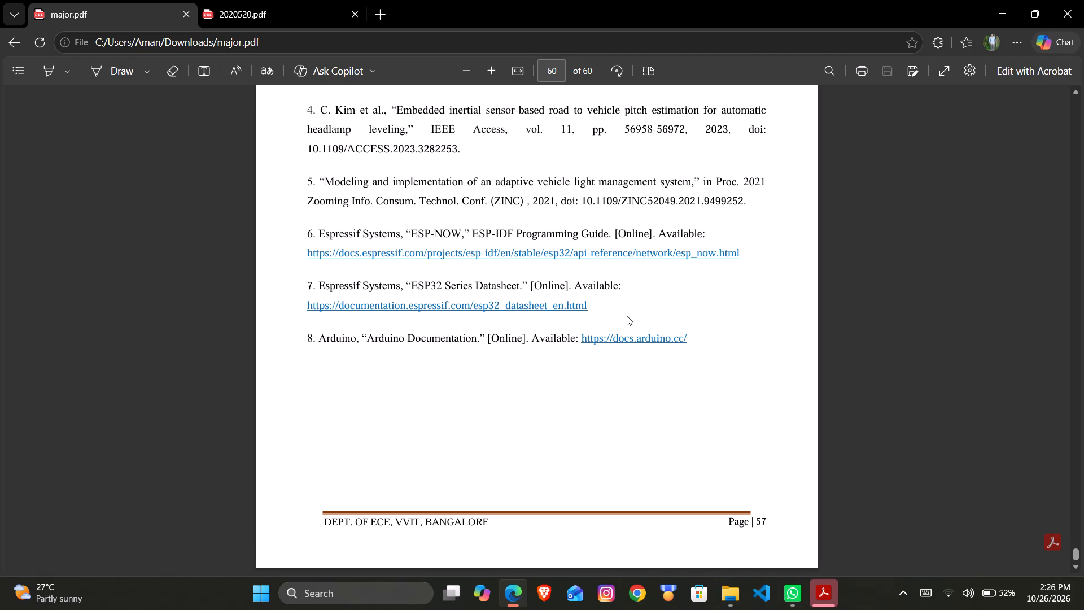
Examine 2020520.pdf from the Chapter 1 introduction through the Chapter 2 problem statement, including the printed page numbers.
click(321, 22)
scroll(405, 190, up, 4)
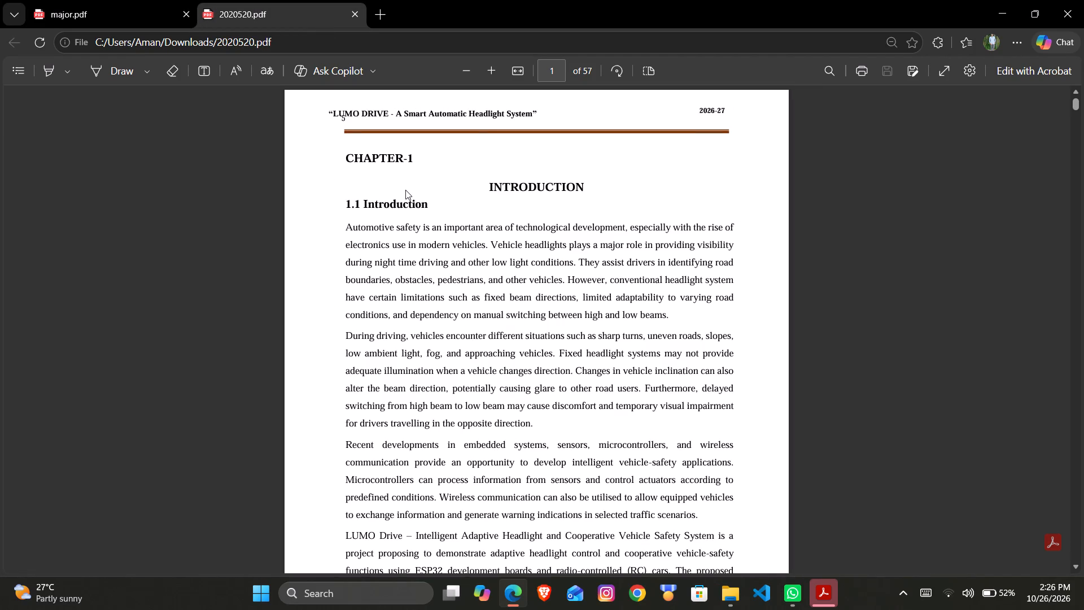
scroll(633, 284, down, 2)
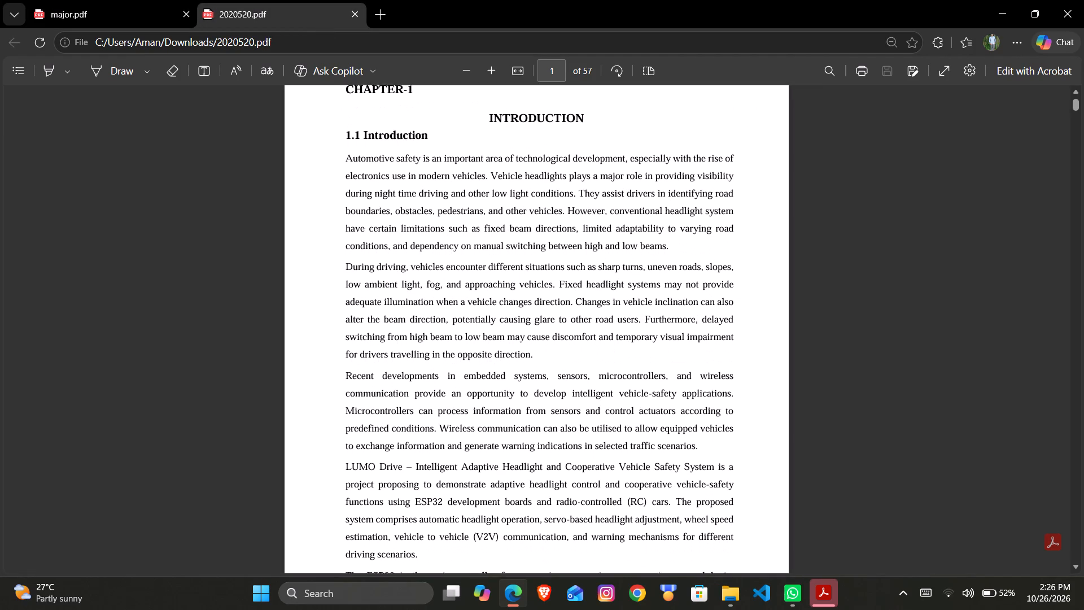
scroll(633, 284, down, 6)
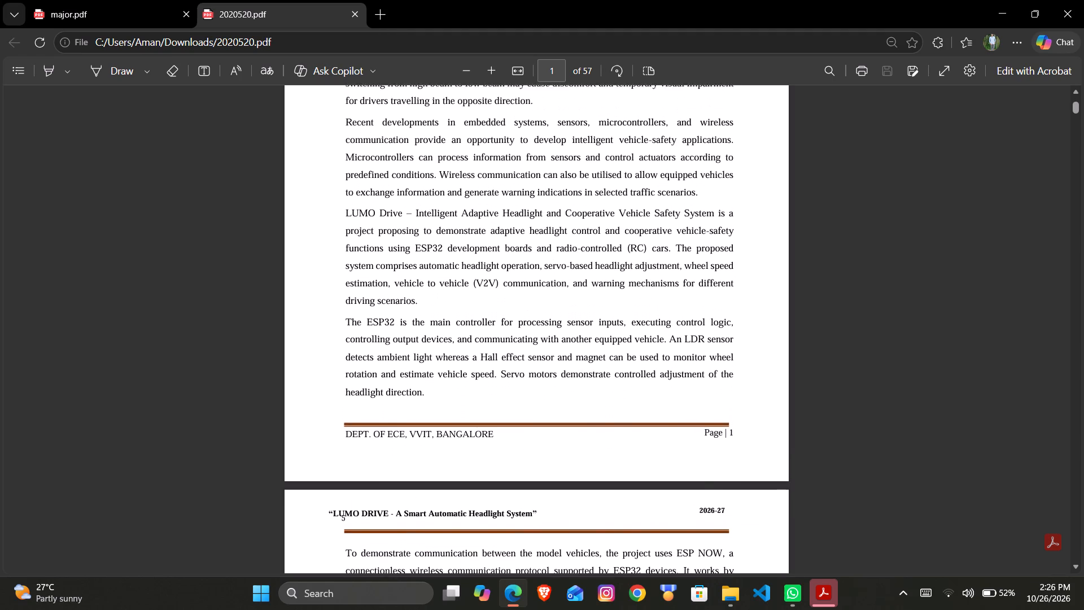
scroll(633, 284, down, 5)
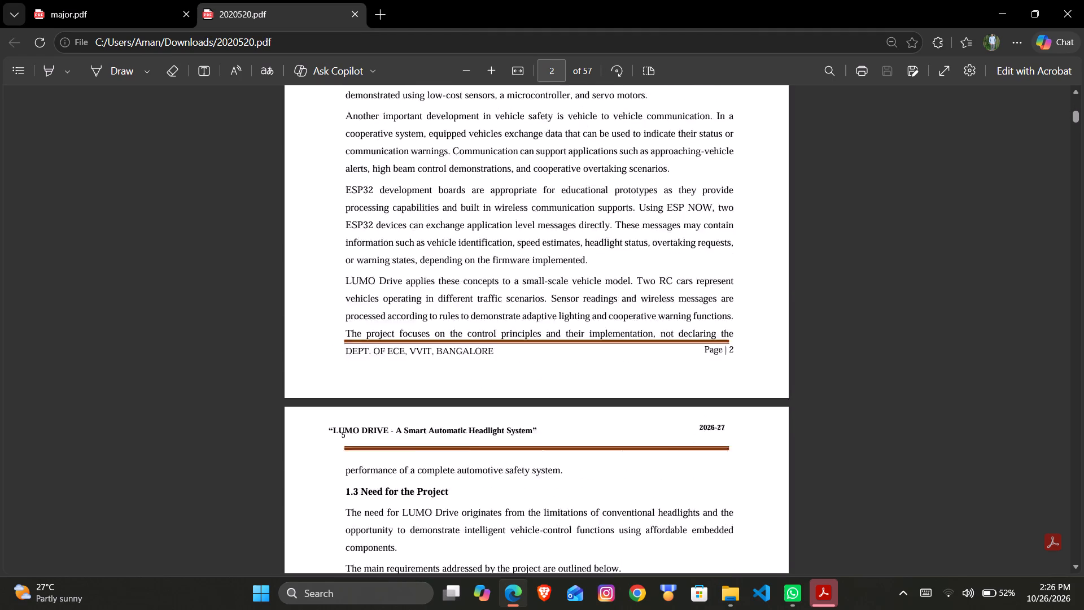
scroll(633, 284, down, 4)
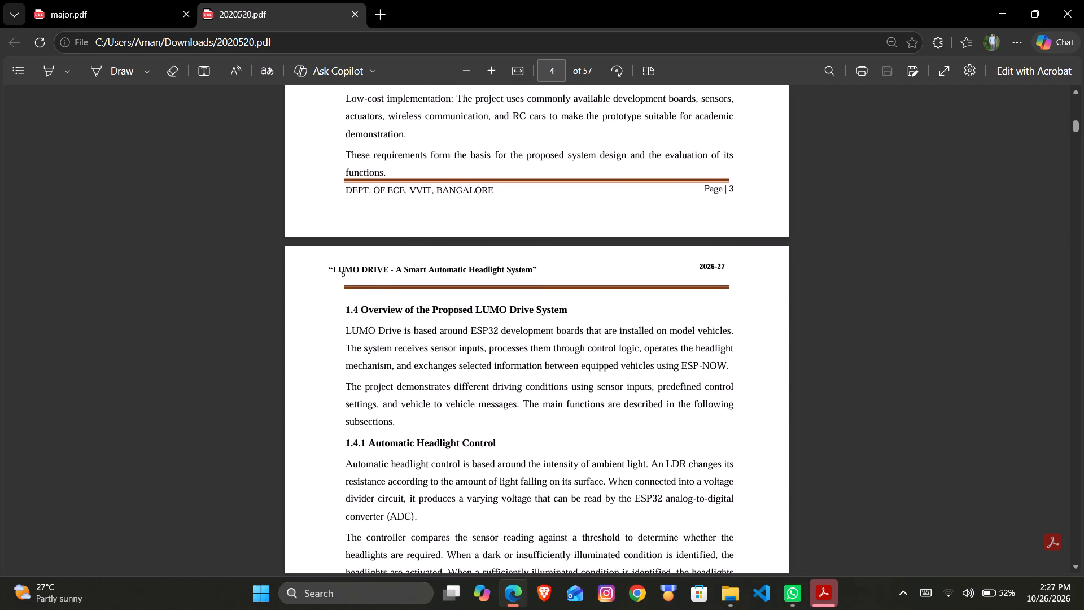
scroll(633, 284, down, 4)
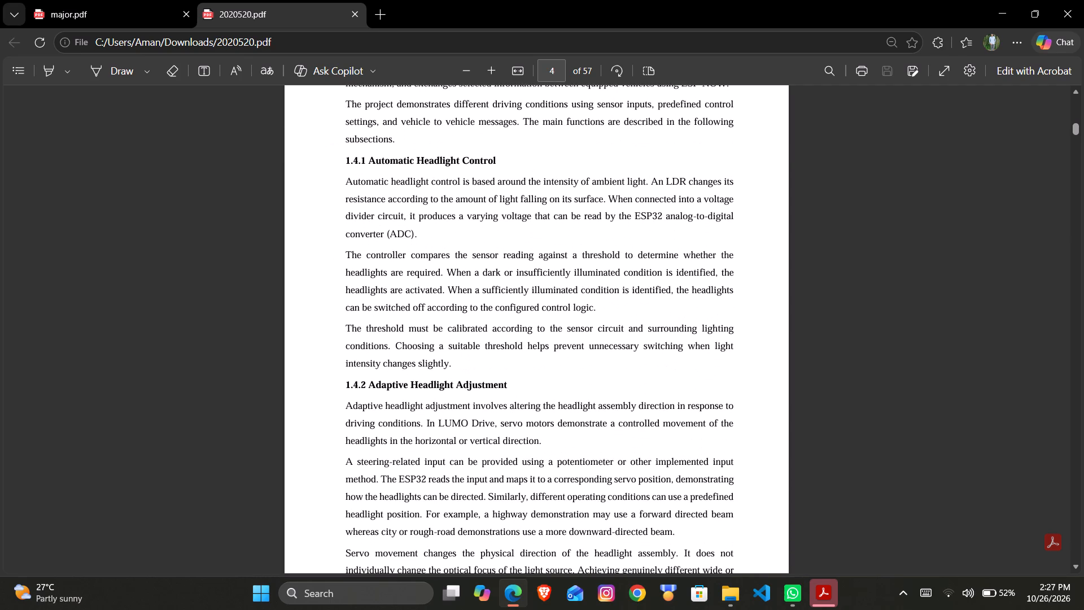
scroll(633, 284, down, 12)
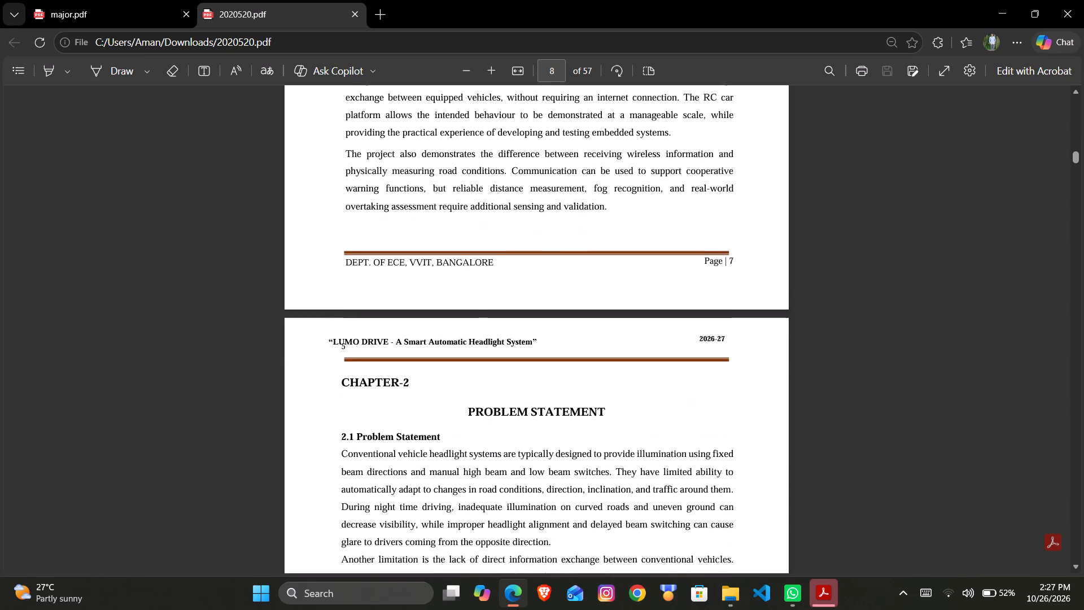
scroll(633, 284, down, 3)
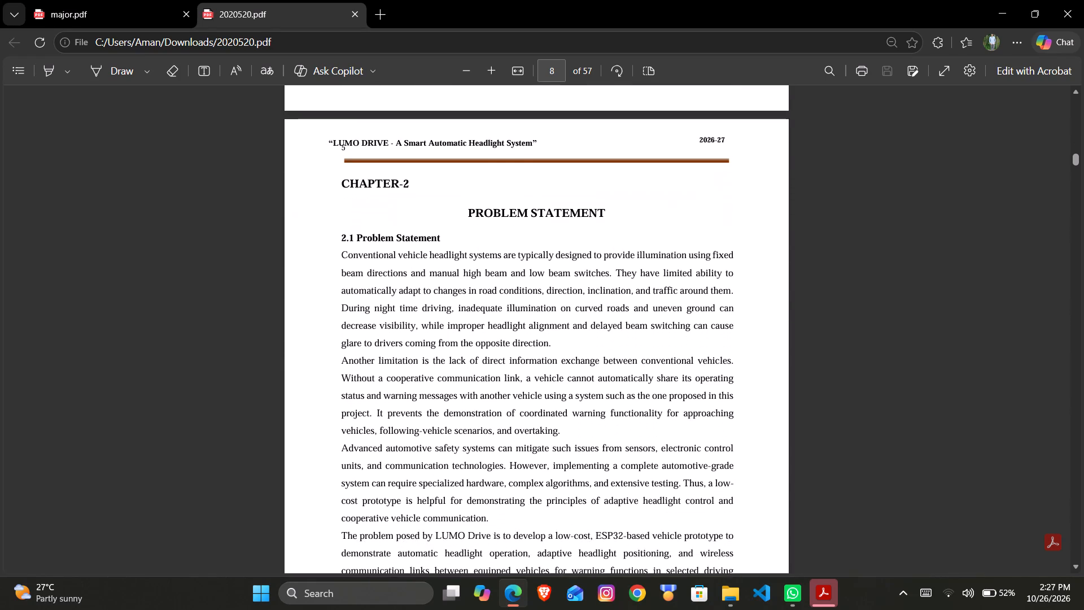
scroll(633, 284, down, 1)
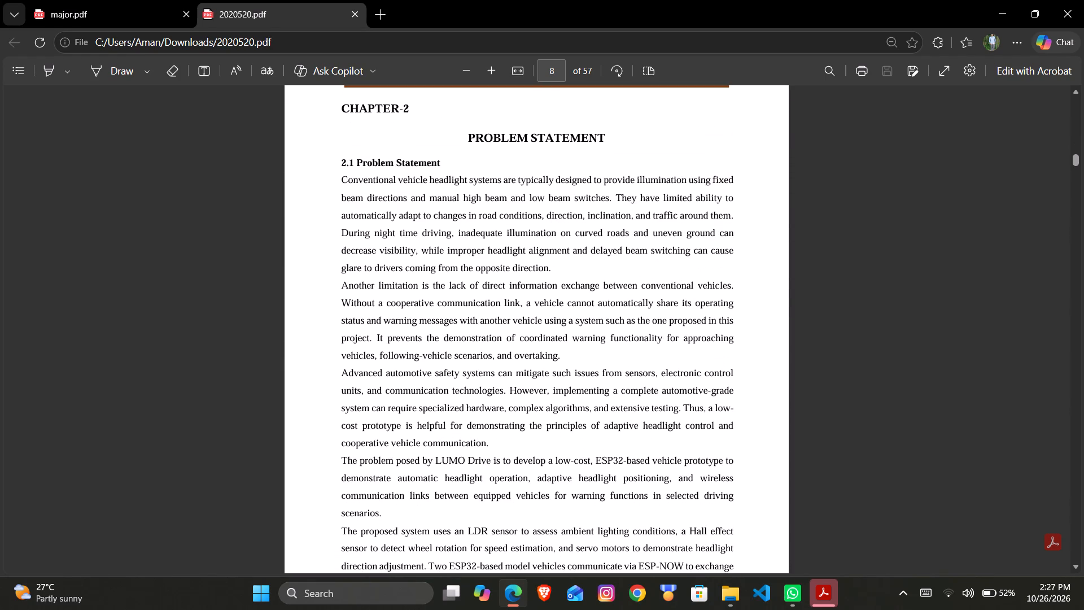
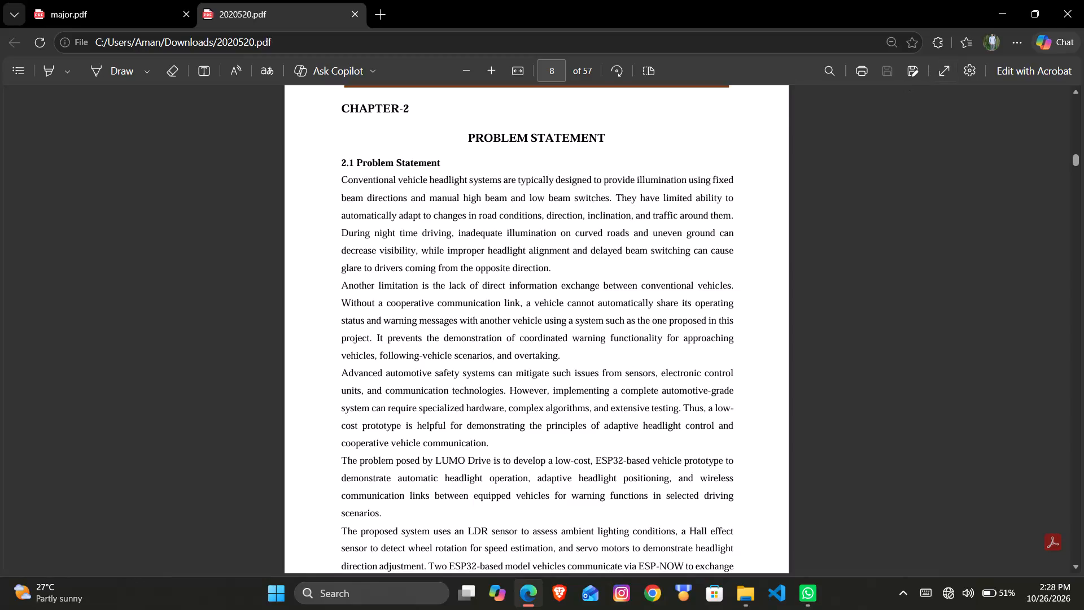
Open the downloaded 414141.pdf and examine its first pages, including the printed page number in the footer.
scroll(657, 234, up, 5)
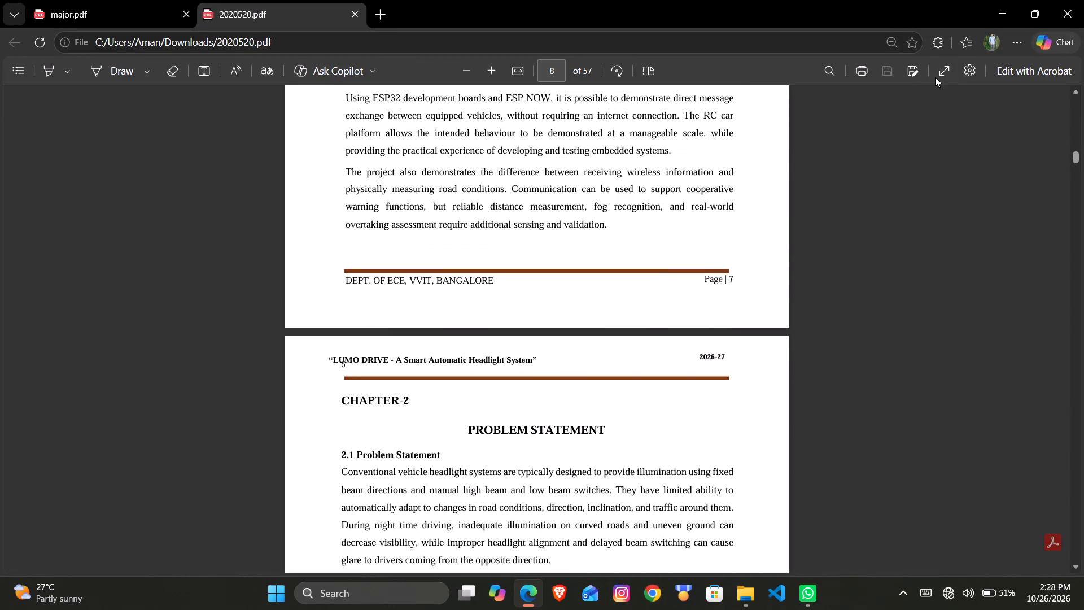
key(ctrl+j)
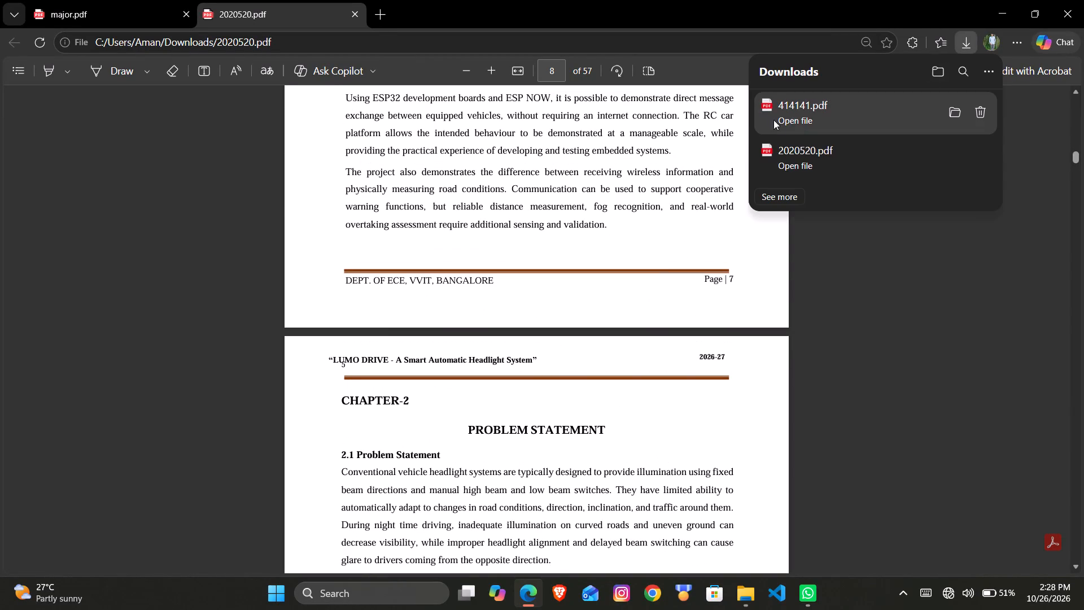
click(786, 117)
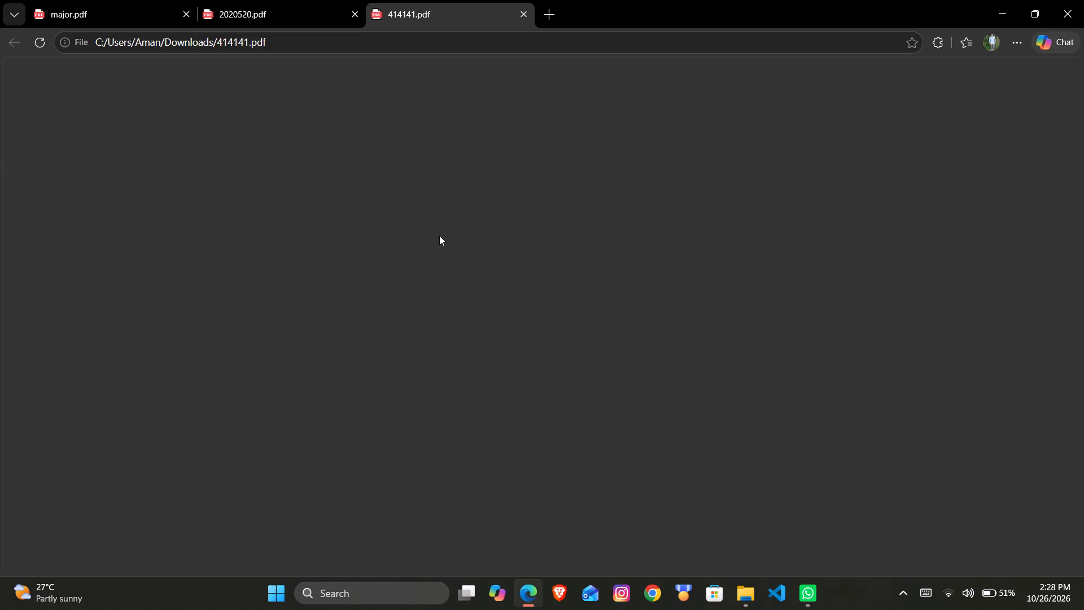
scroll(439, 236, up, 4)
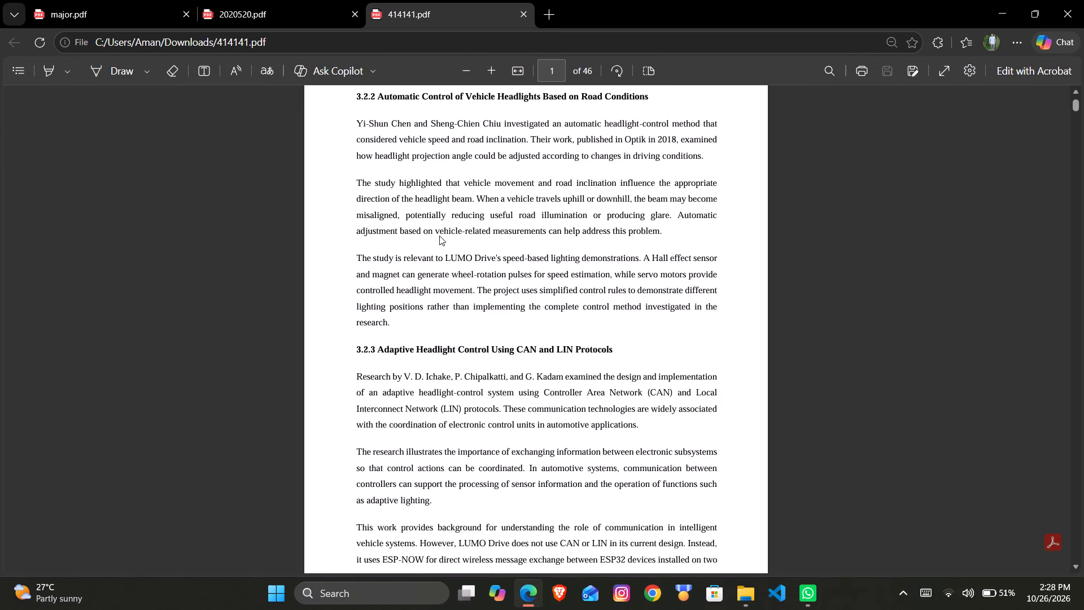
scroll(439, 236, up, 4)
scroll(439, 236, down, 4)
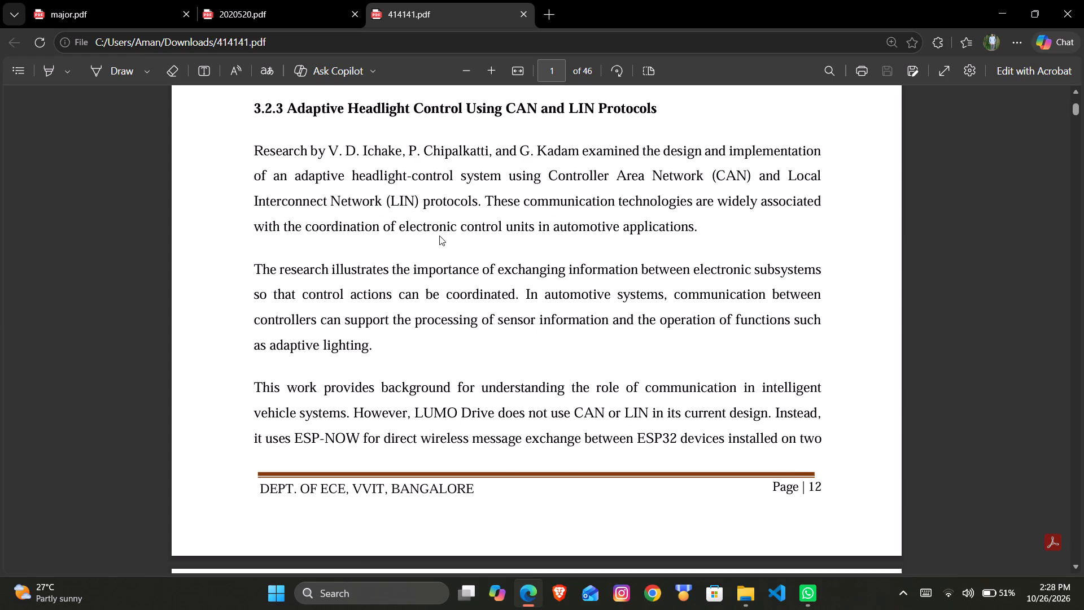
scroll(439, 236, down, 1)
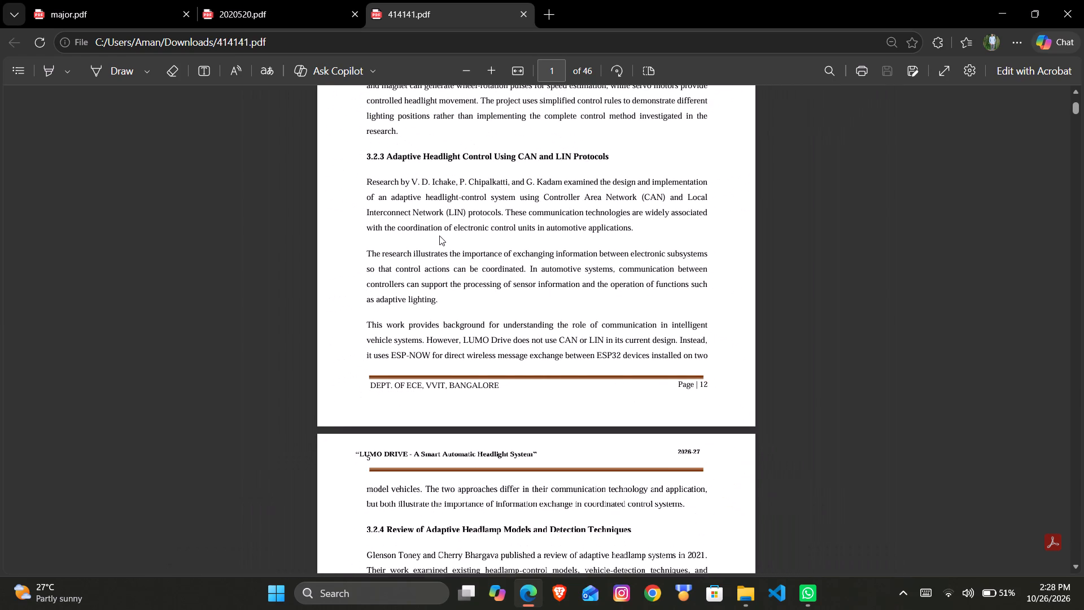
scroll(439, 236, up, 6)
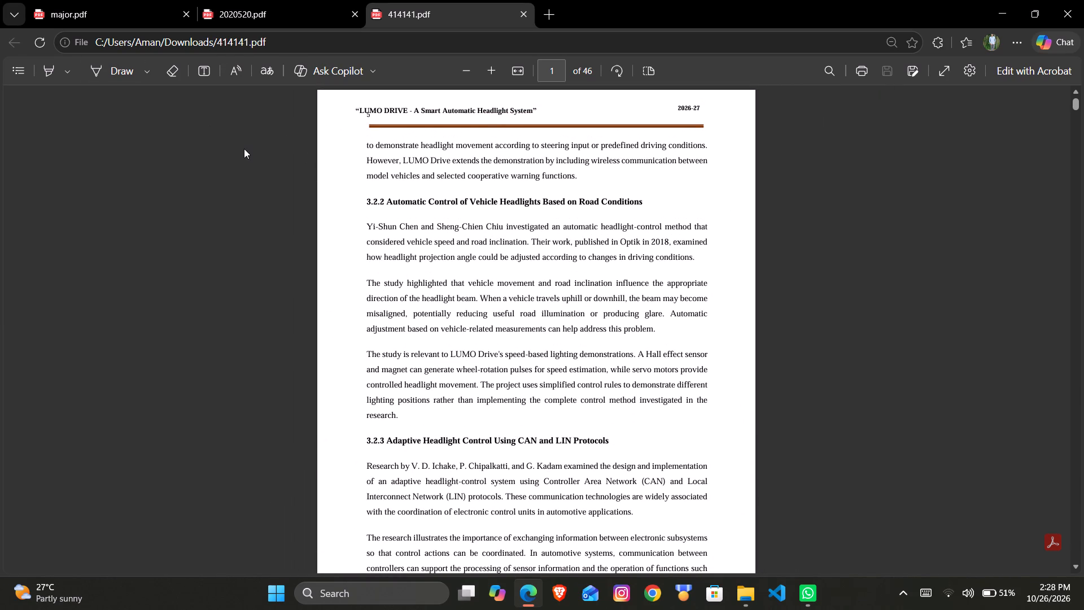
Set up 414141.pdf to print odd pages only on the Canon G3010 series in black and white.
key(ctrl+p)
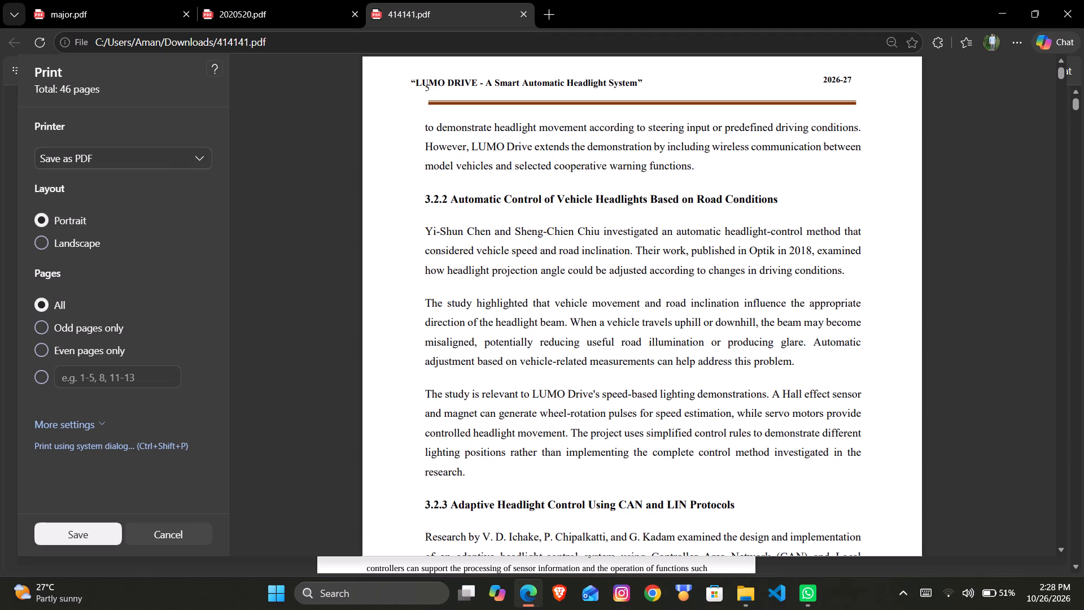
click(41, 320)
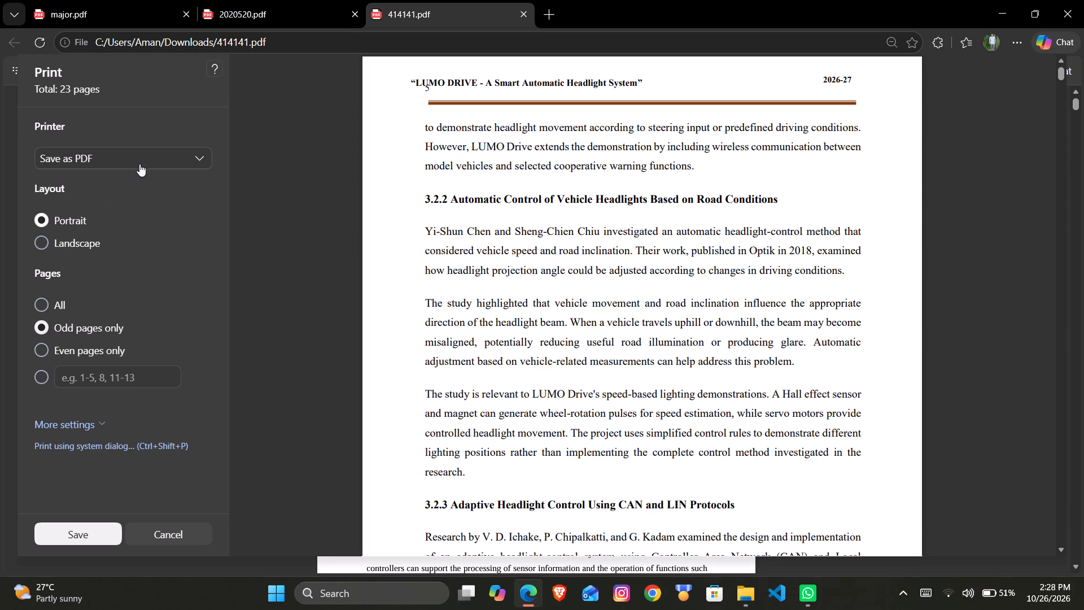
click(142, 162)
scroll(142, 288, down, 4)
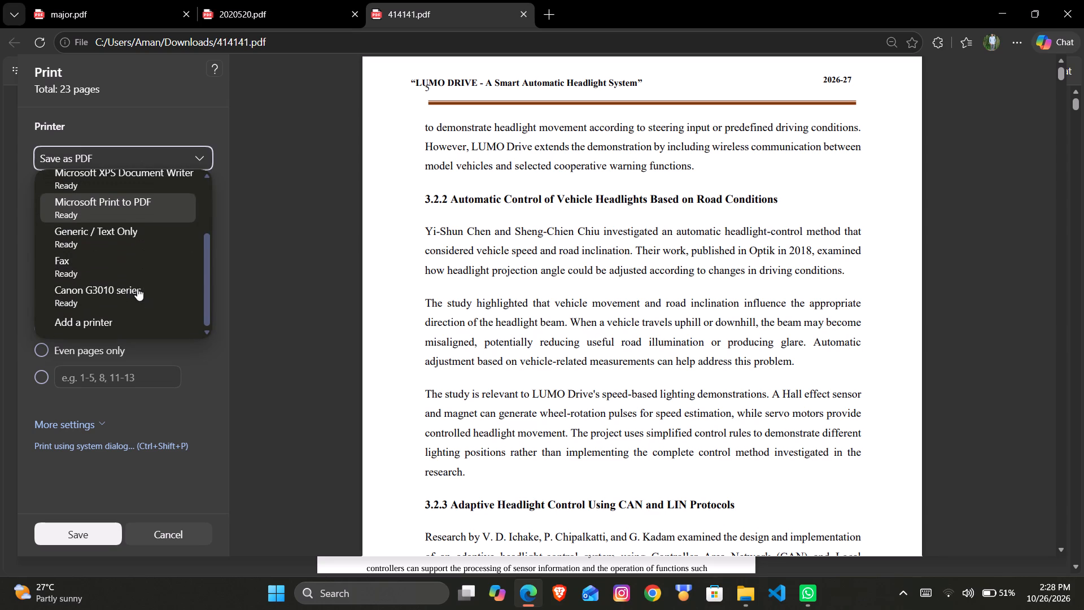
click(114, 290)
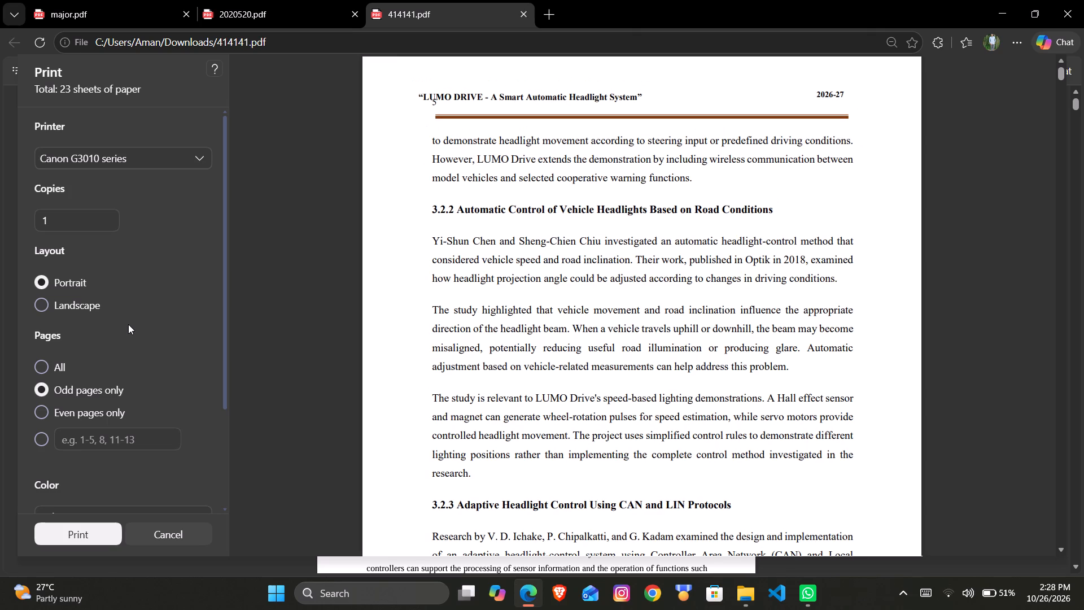
scroll(128, 324, down, 3)
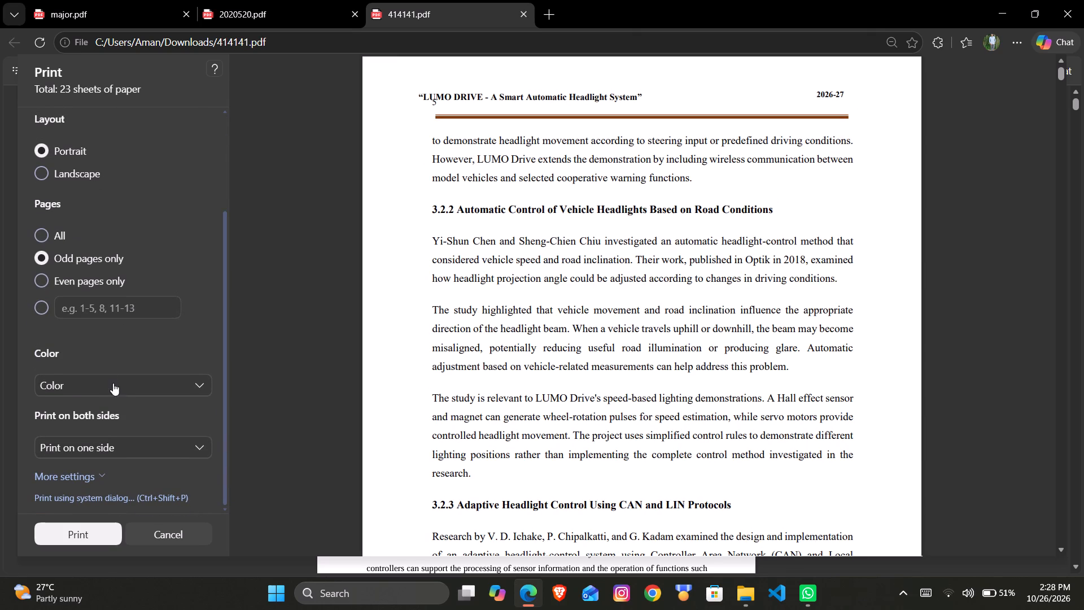
click(122, 389)
click(129, 433)
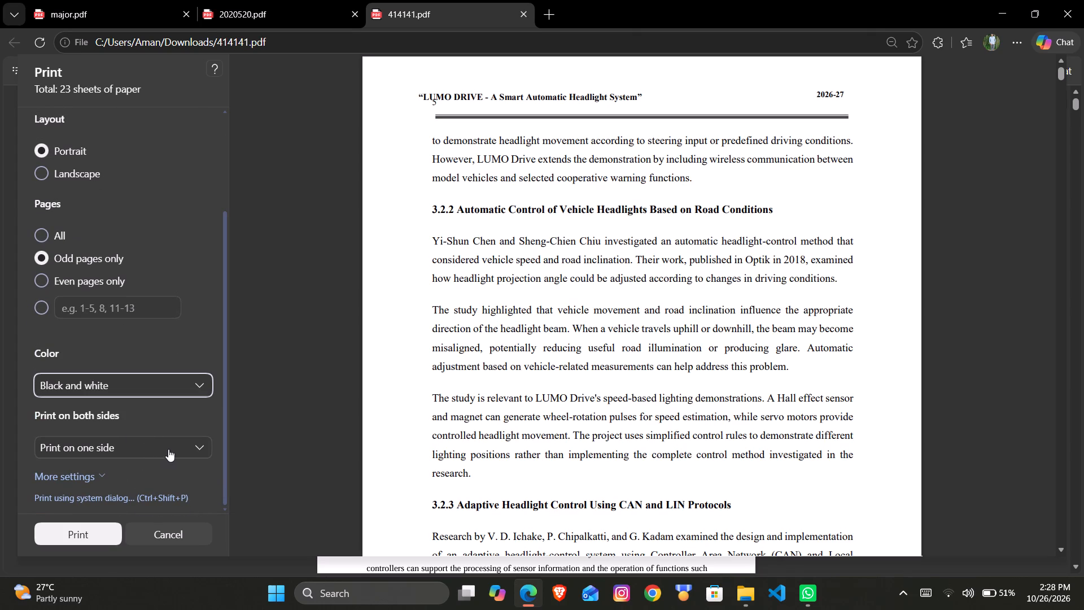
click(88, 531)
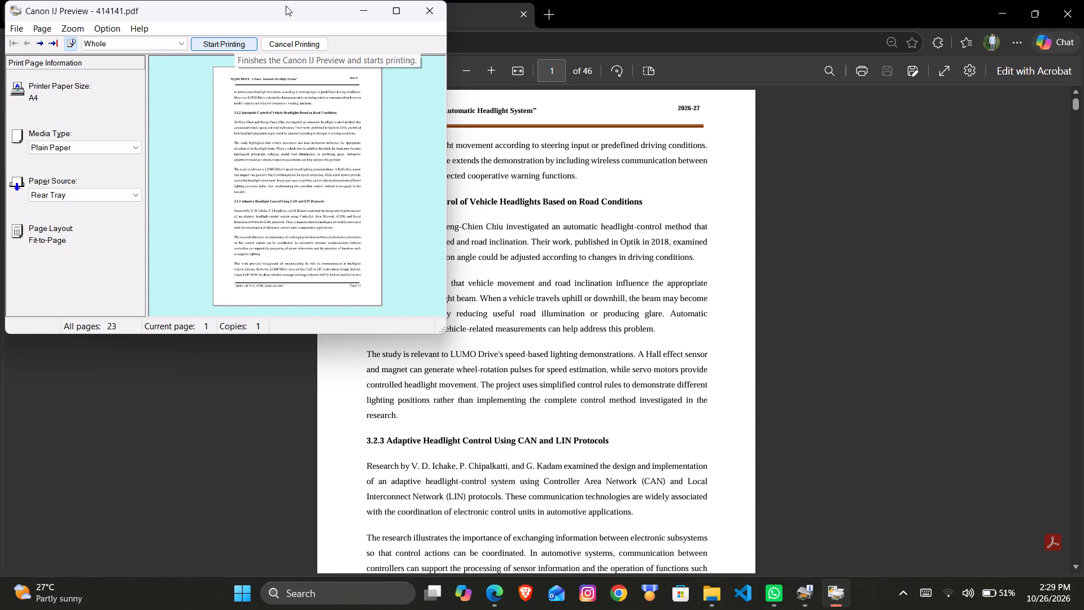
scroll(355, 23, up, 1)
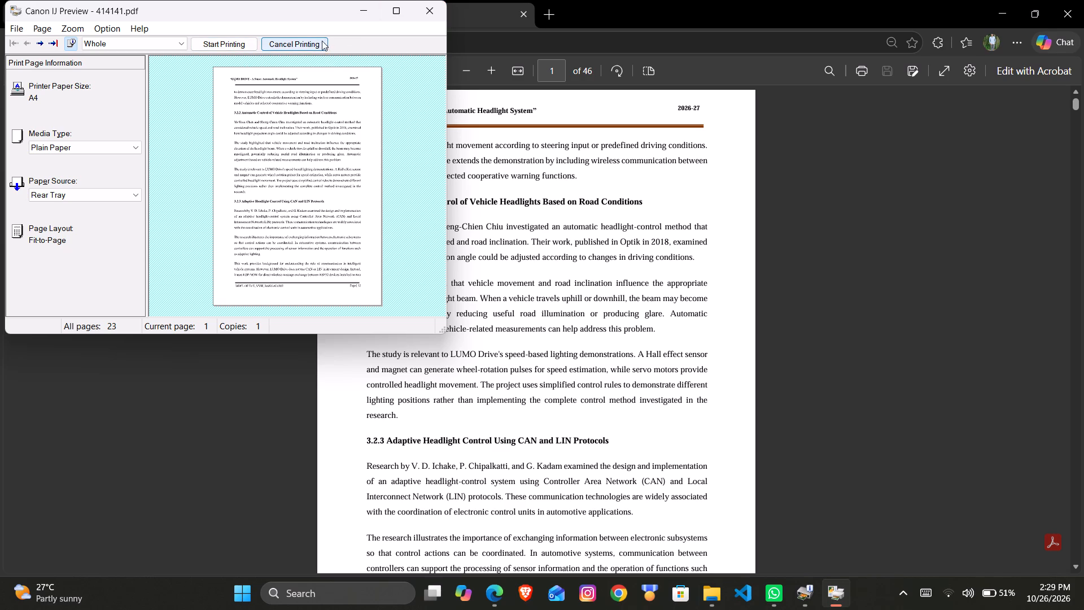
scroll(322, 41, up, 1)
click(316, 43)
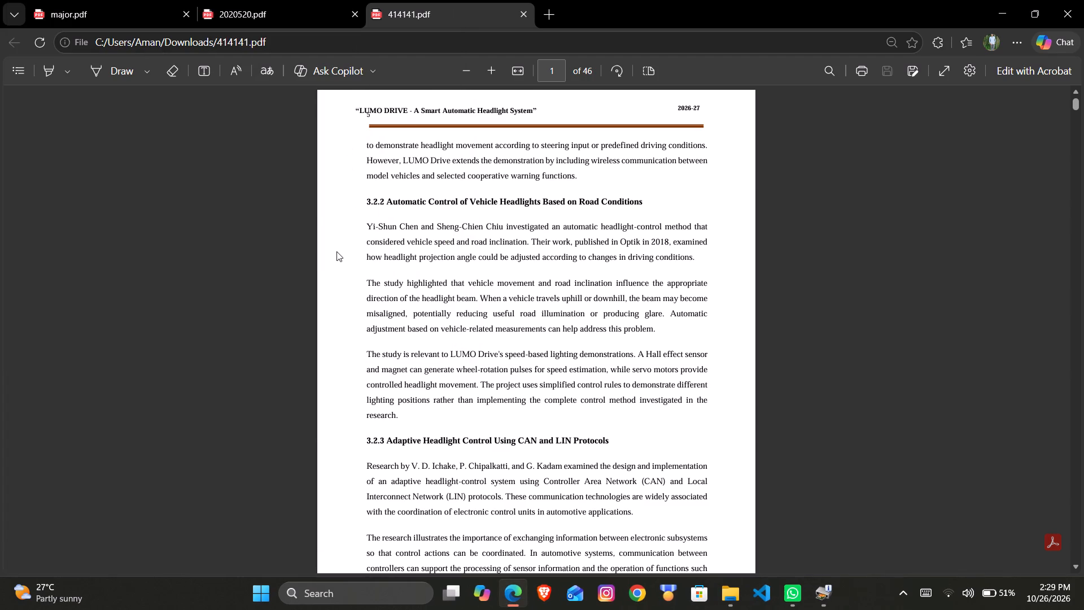
Print only the even pages of 414141.pdf on the Canon G3010 series, checking the pages in the print preview first.
key(ctrl+p)
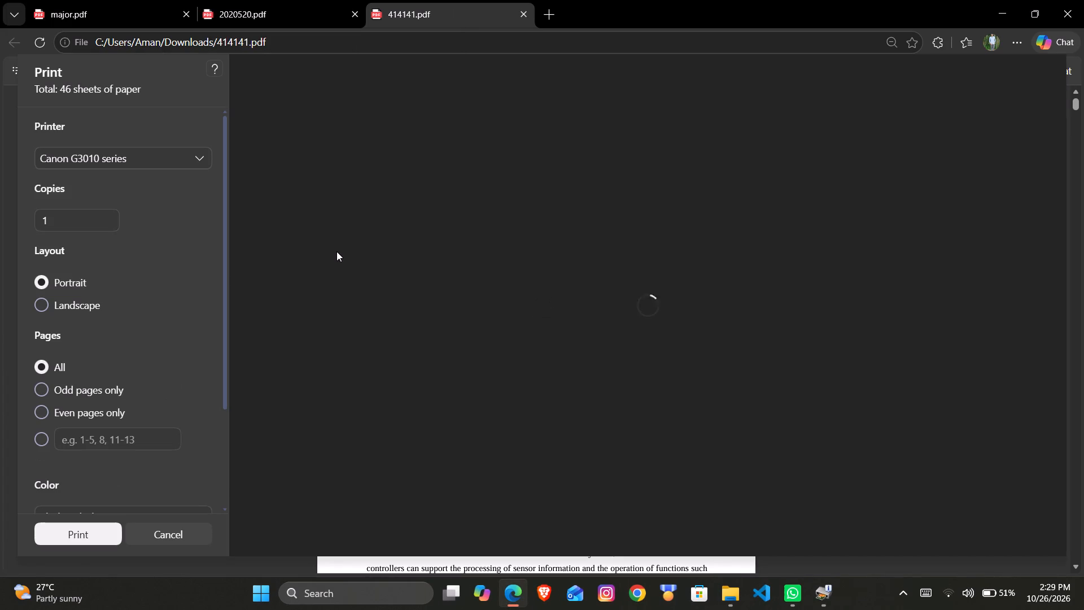
click(98, 408)
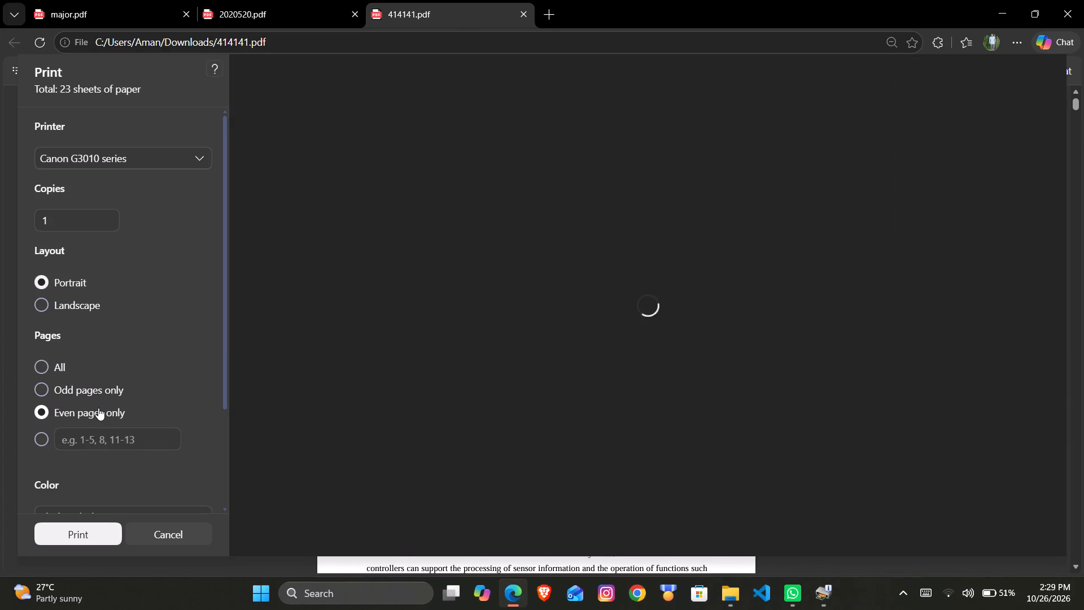
scroll(486, 272, down, 4)
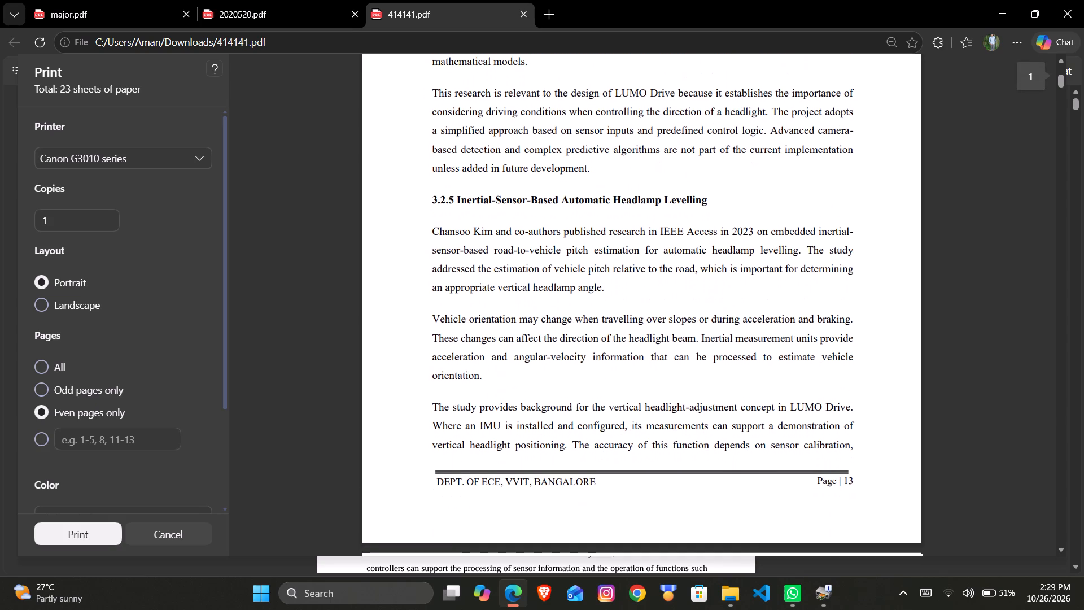
scroll(486, 272, down, 6)
scroll(486, 272, up, 1)
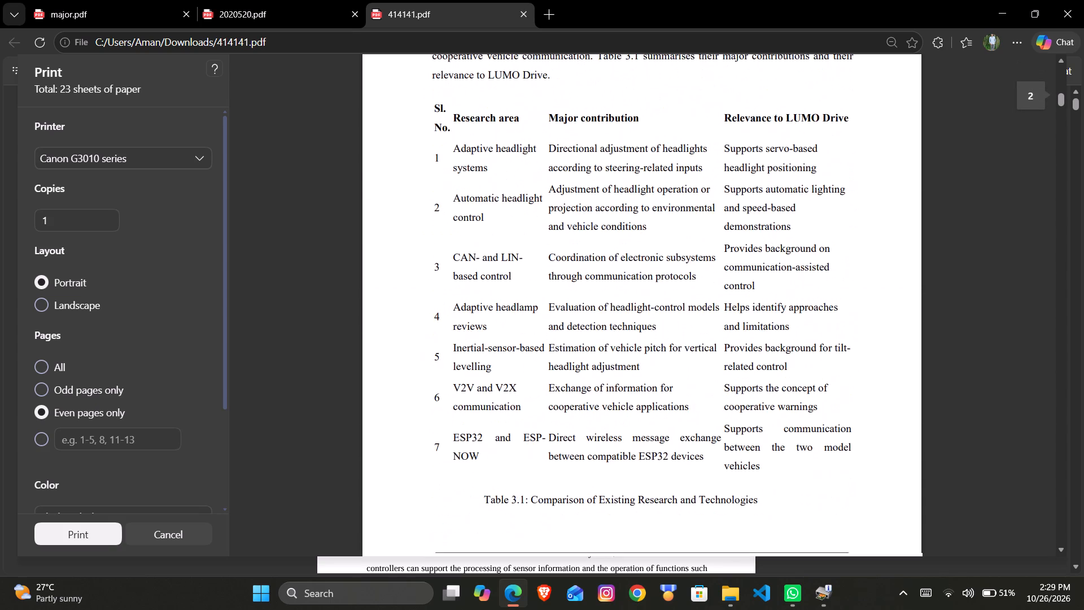
scroll(486, 272, up, 8)
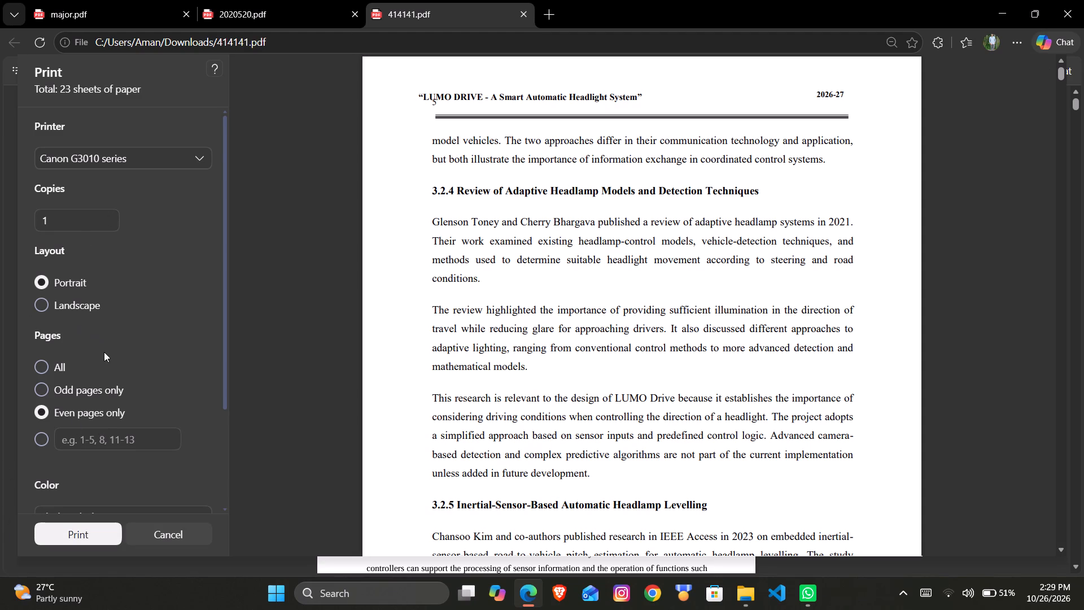
scroll(102, 386, down, 2)
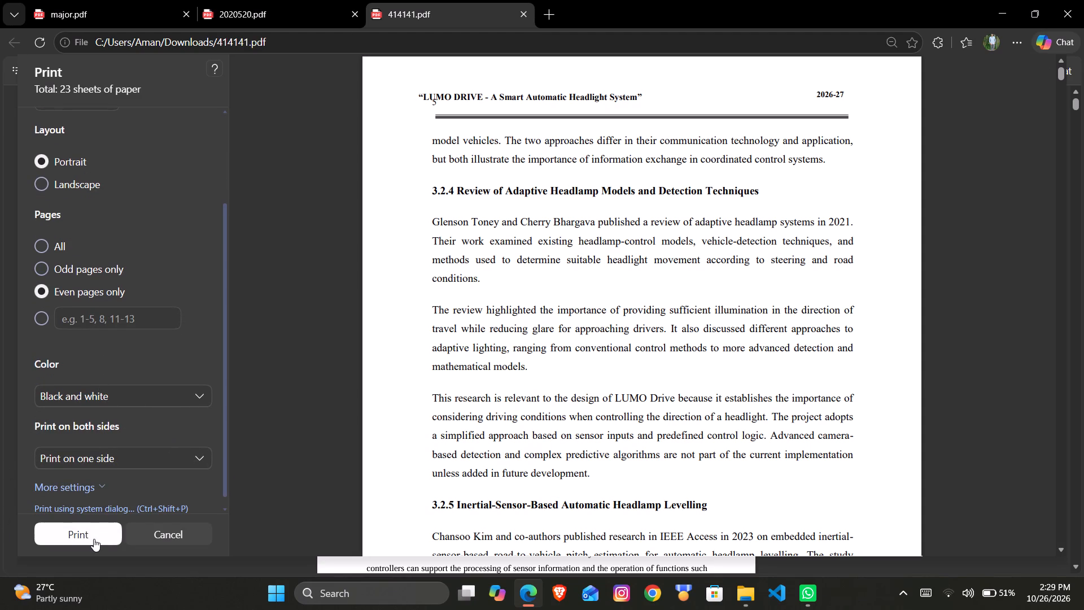
click(94, 539)
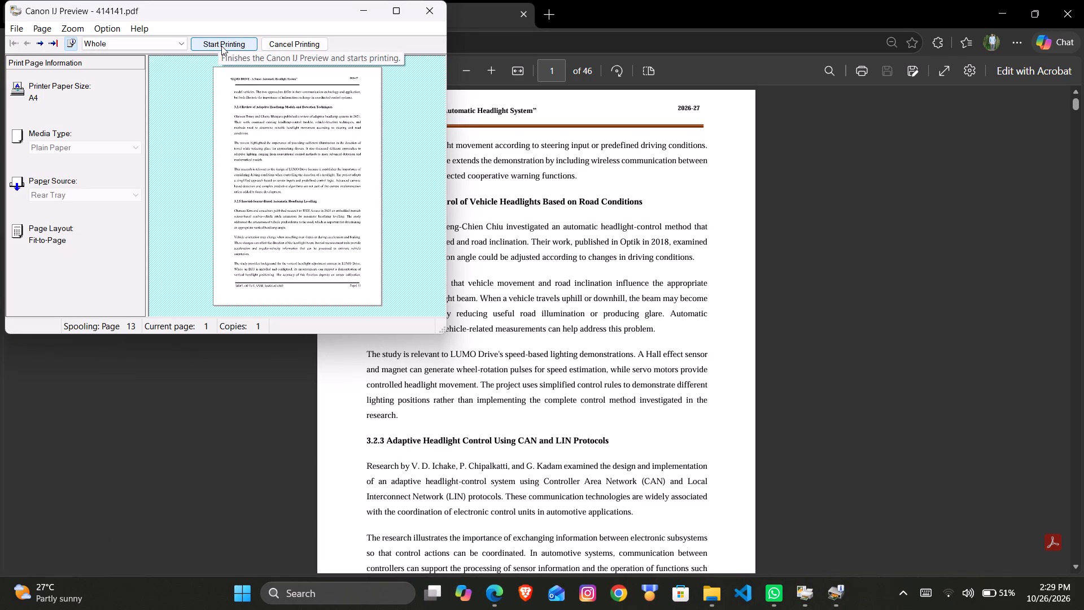
click(223, 46)
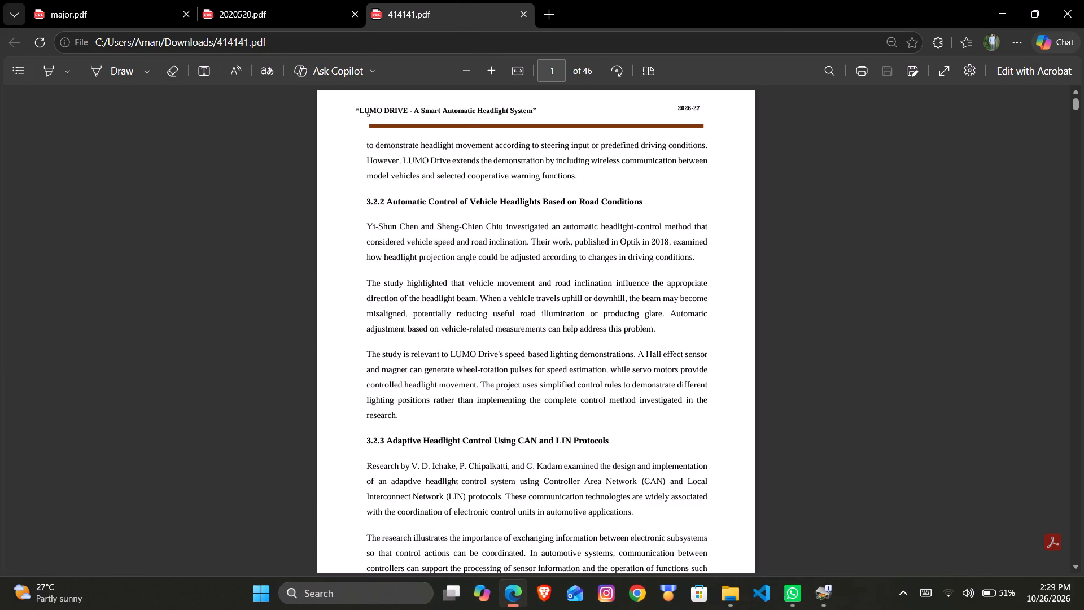
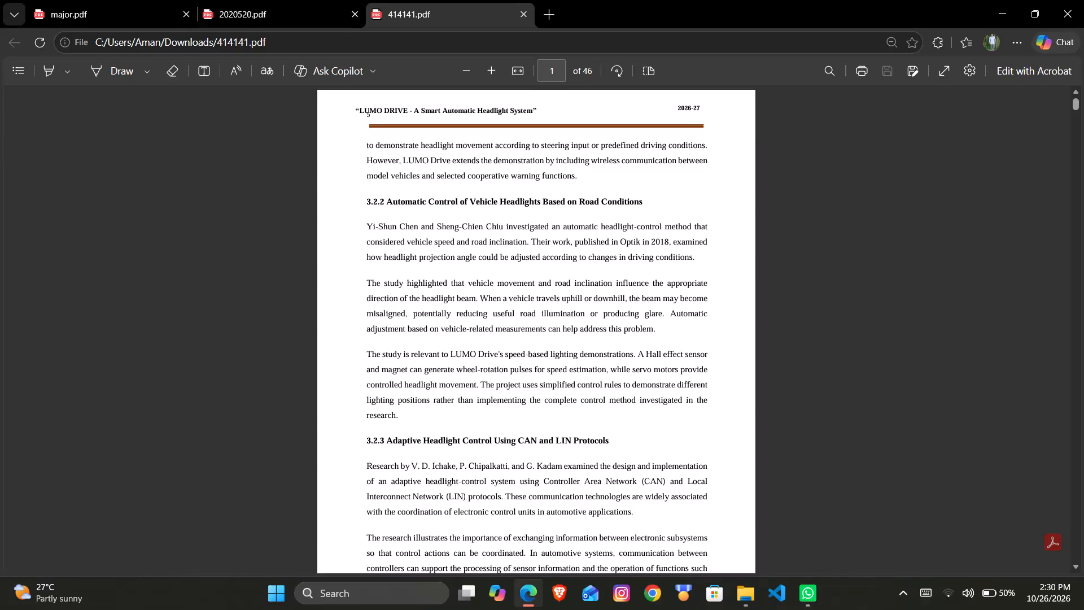
Print only page 1 of 414141.pdf on the Canon G3010 series in black and white, starting the job from the print preview.
click(510, 165)
scroll(450, 191, down, 5)
scroll(450, 191, up, 18)
key(ctrl+p)
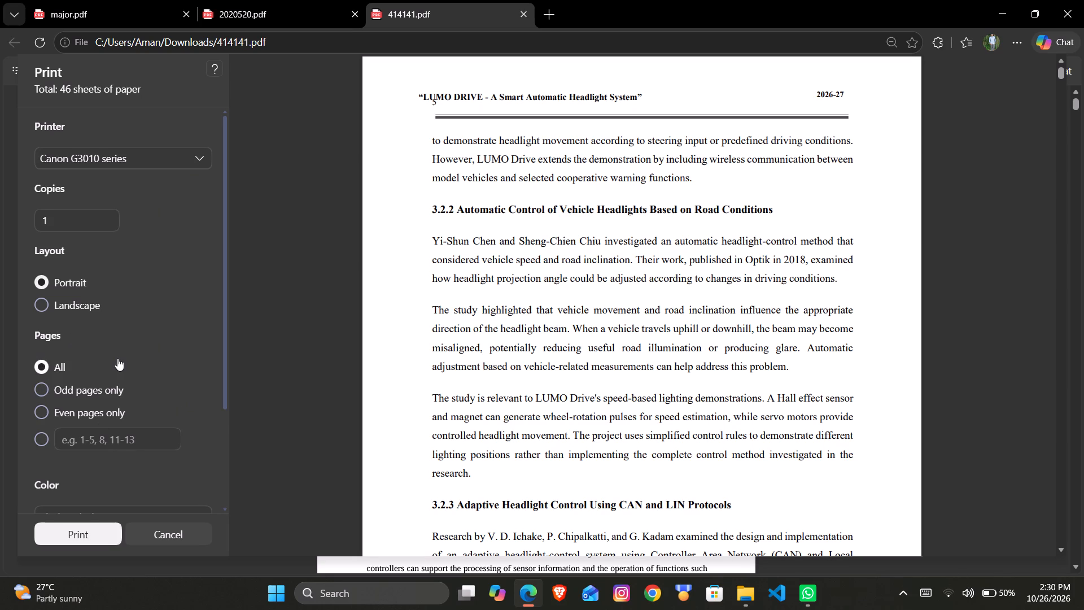
scroll(117, 358, down, 1)
click(93, 389)
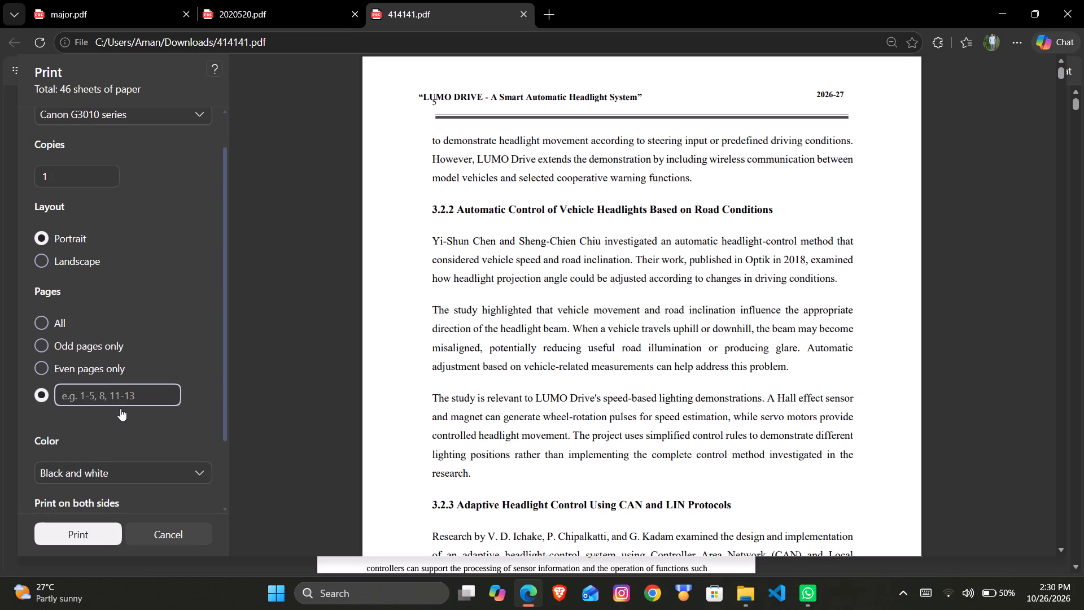
key(1)
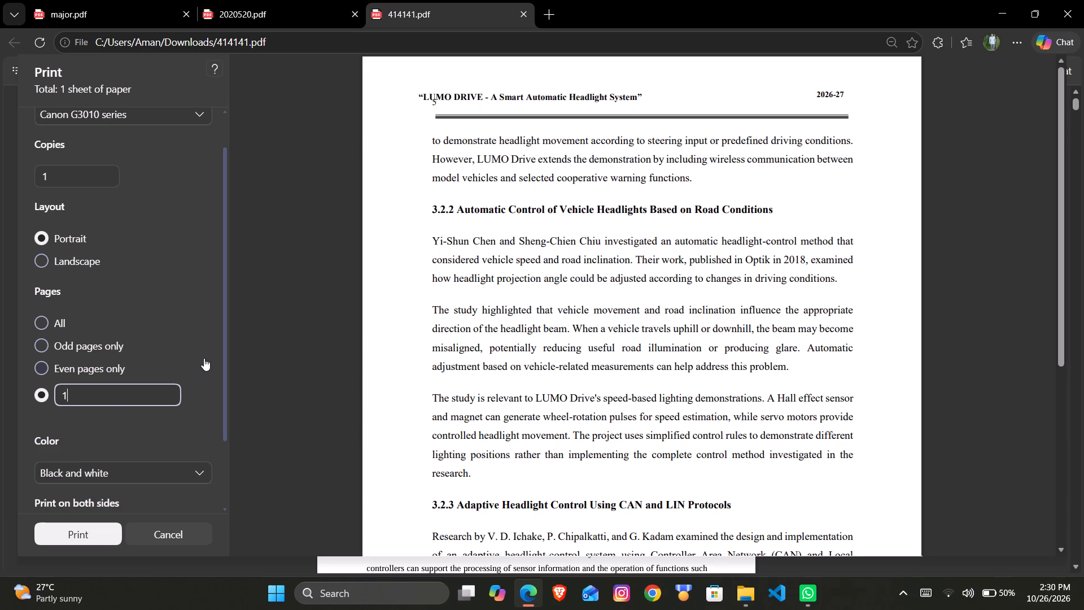
scroll(688, 303, down, 6)
scroll(688, 303, up, 3)
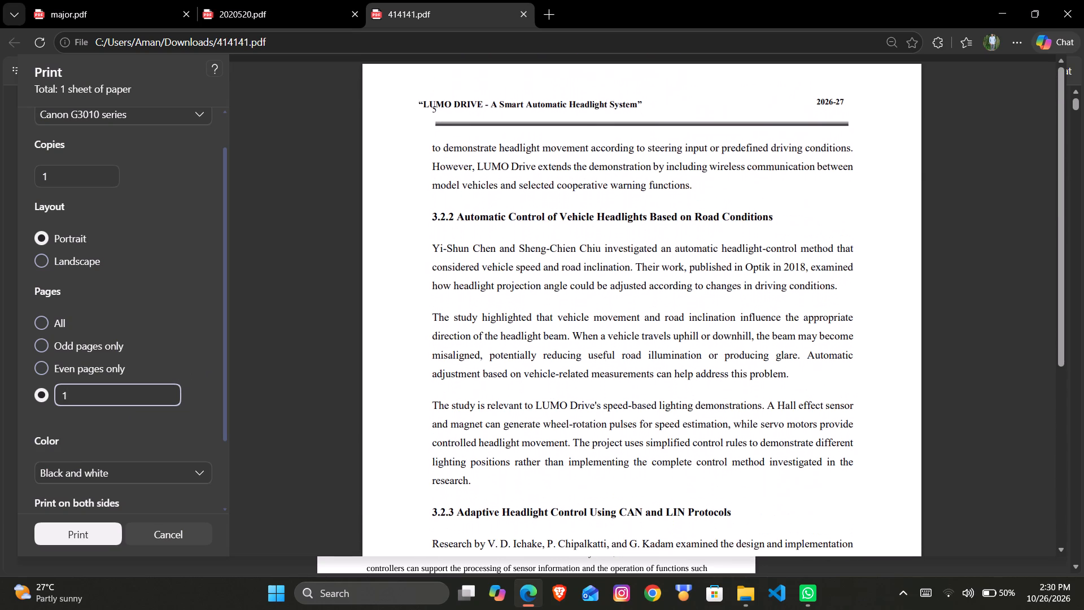
scroll(160, 459, down, 3)
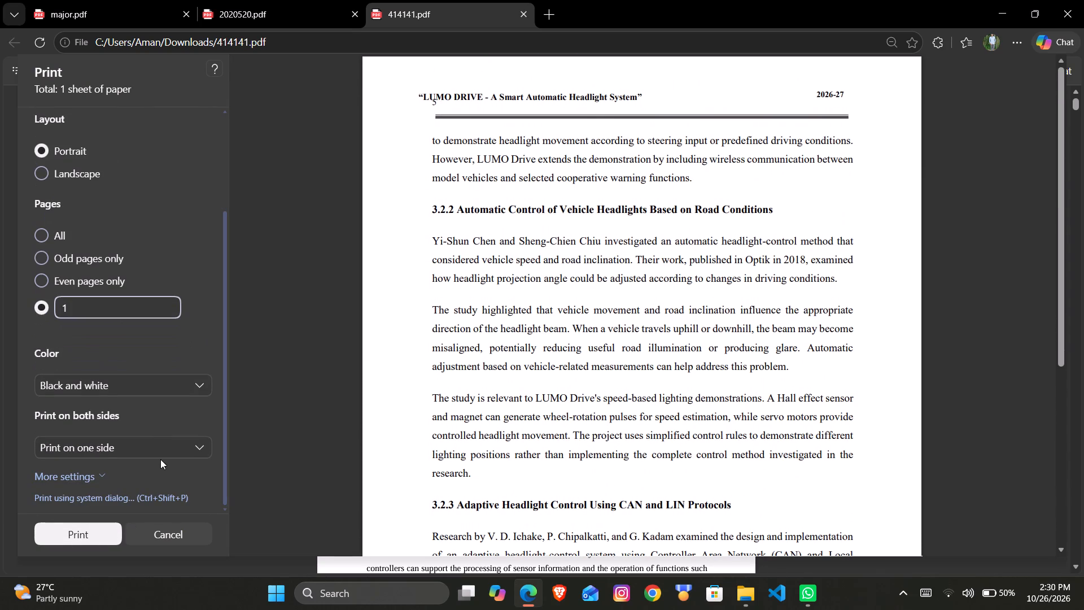
click(94, 538)
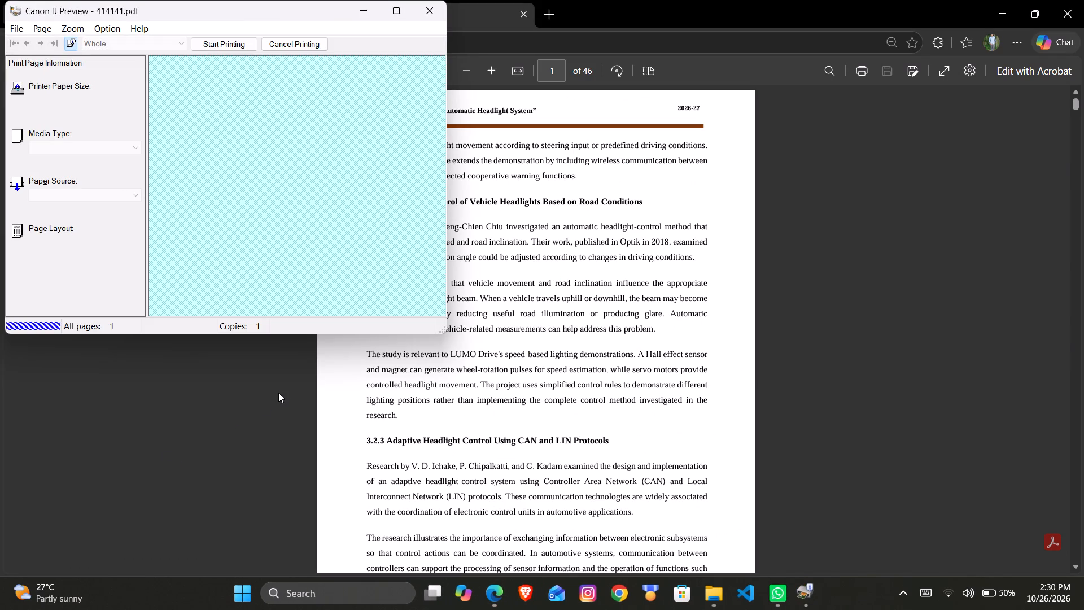
click(238, 42)
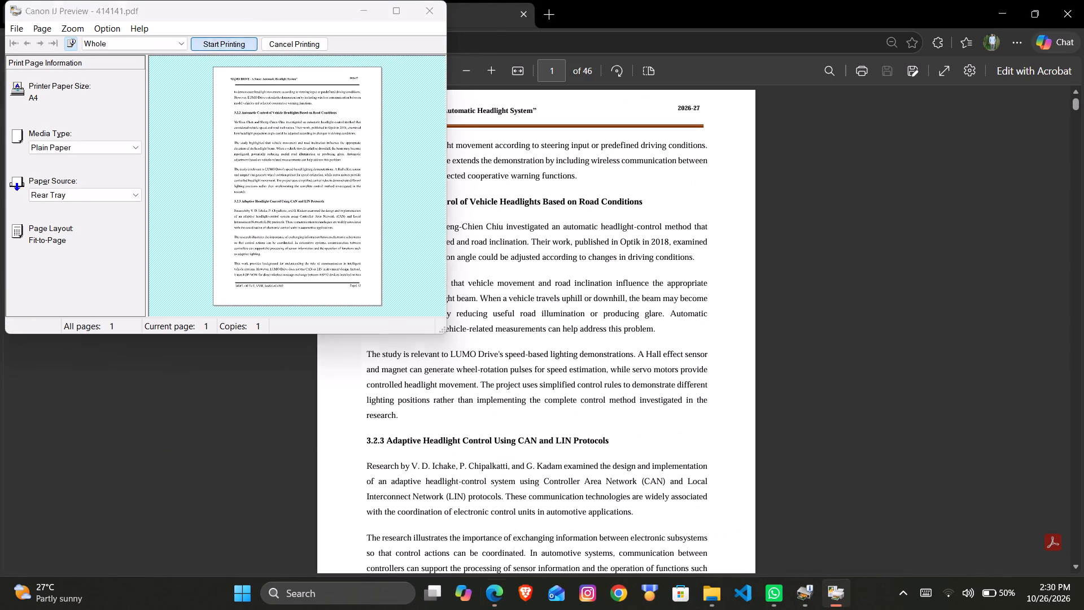
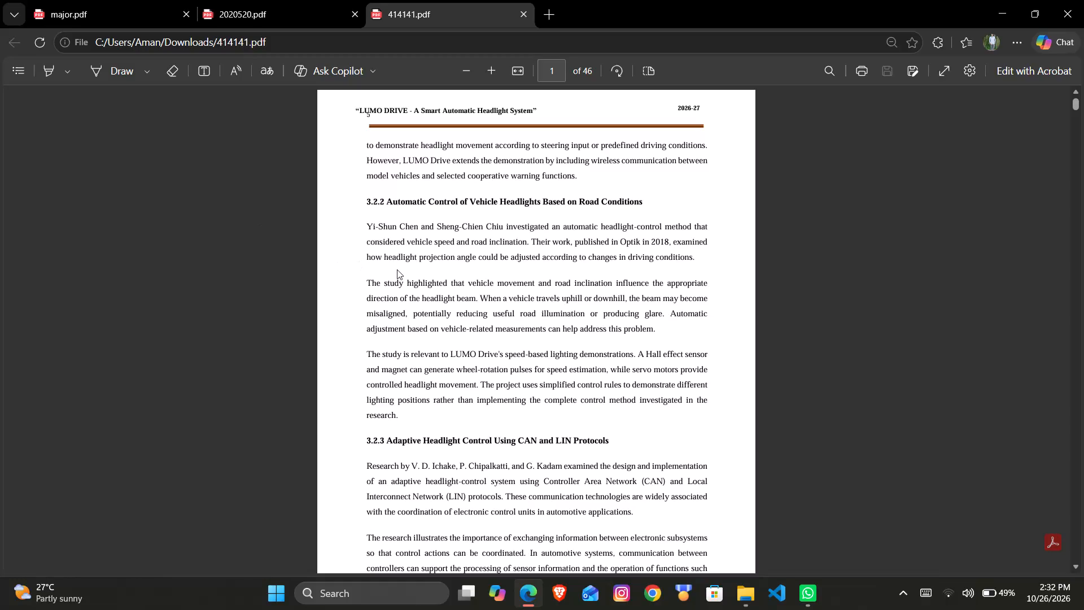
Set up a print job for 414141.pdf that covers the even pages only.
scroll(397, 269, up, 8)
scroll(397, 269, down, 9)
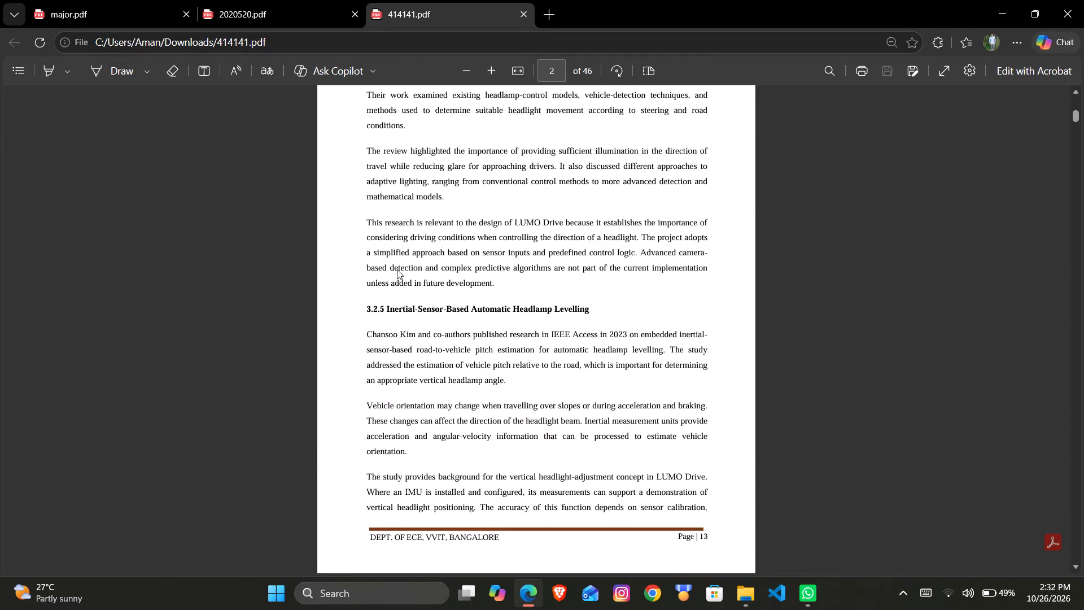
scroll(397, 269, up, 6)
key(ctrl+p)
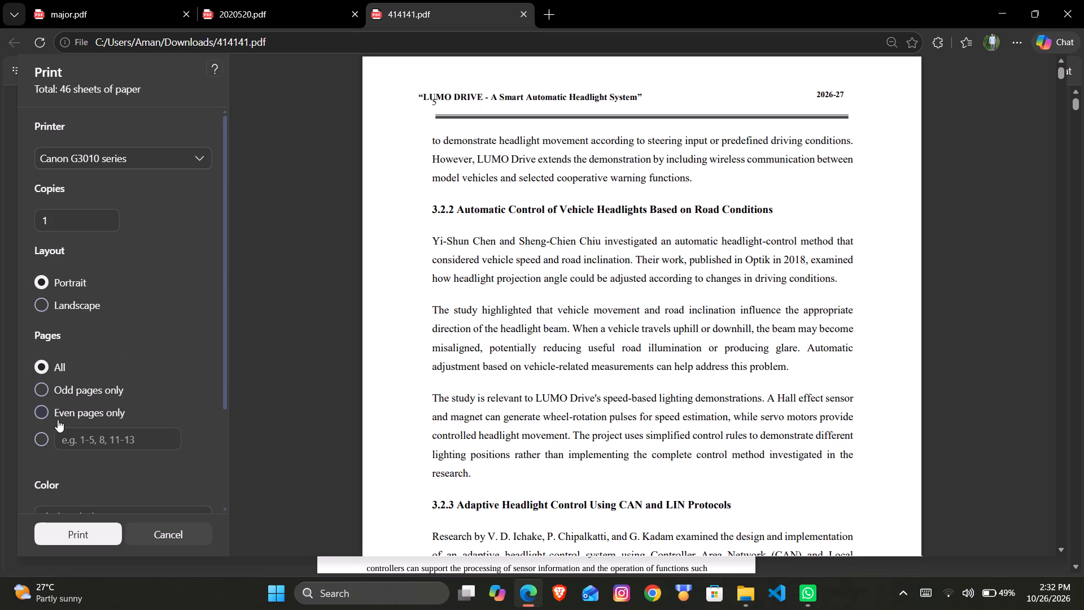
click(54, 421)
scroll(151, 387, down, 5)
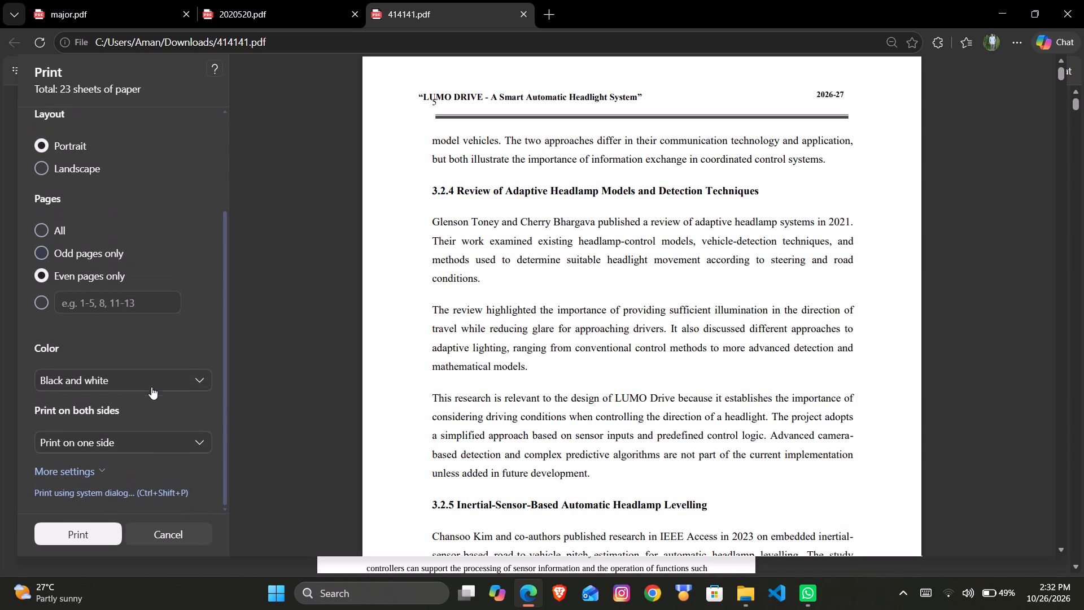
scroll(151, 387, down, 2)
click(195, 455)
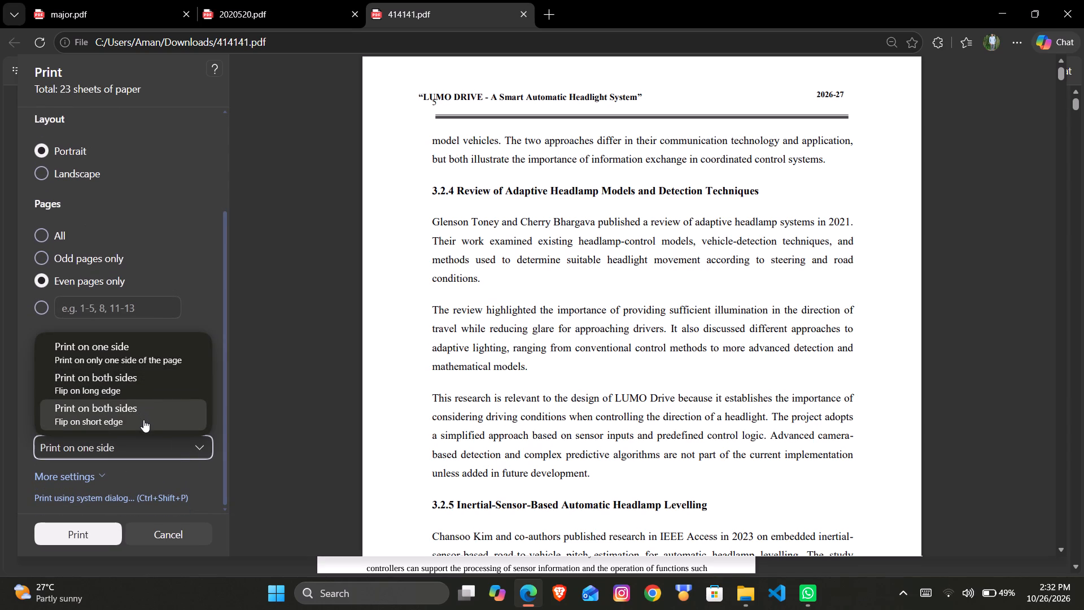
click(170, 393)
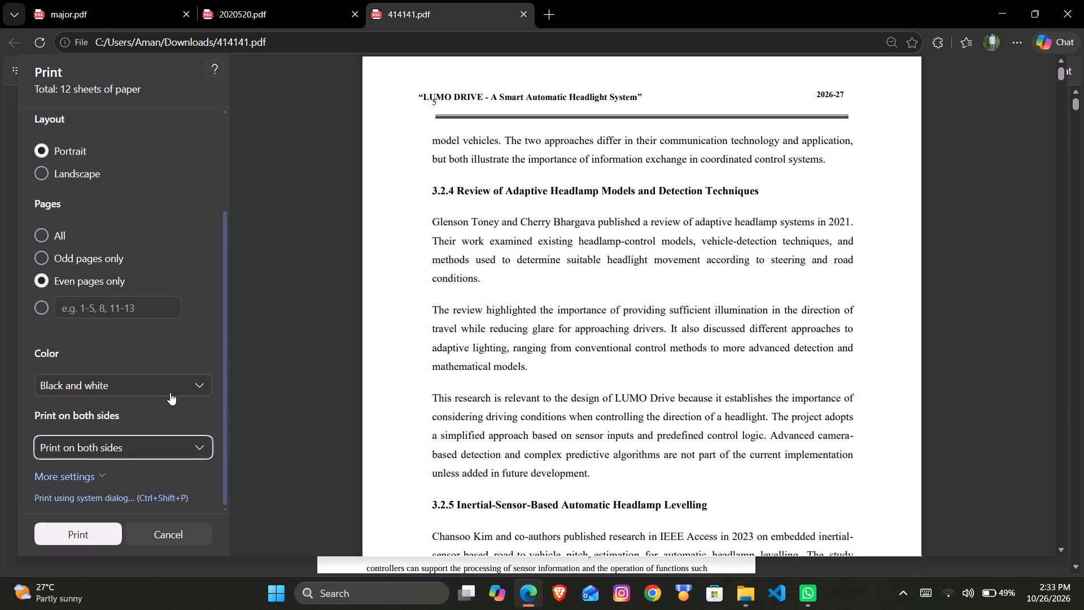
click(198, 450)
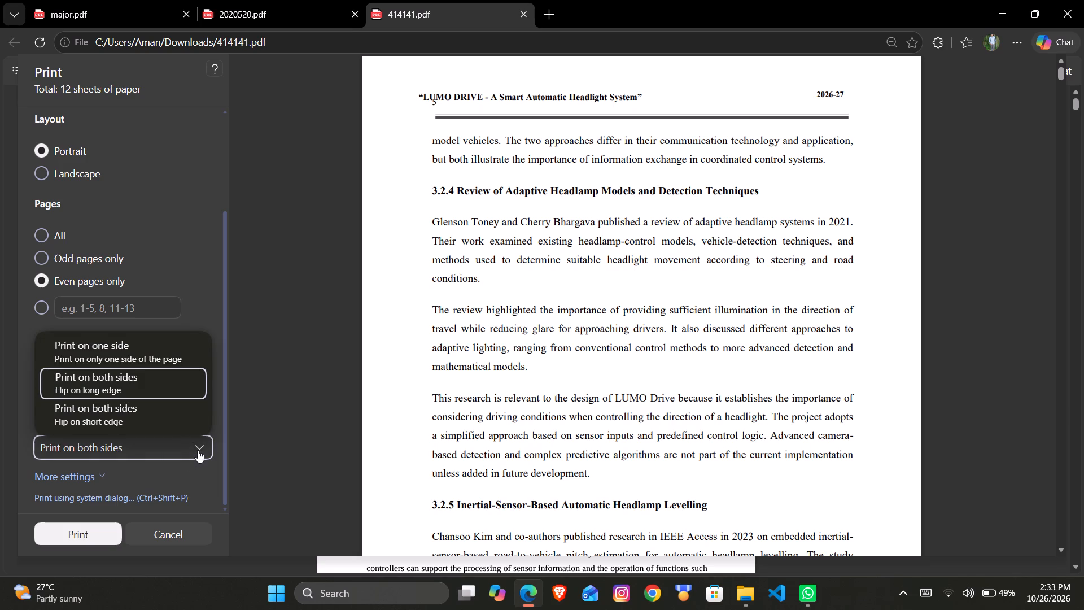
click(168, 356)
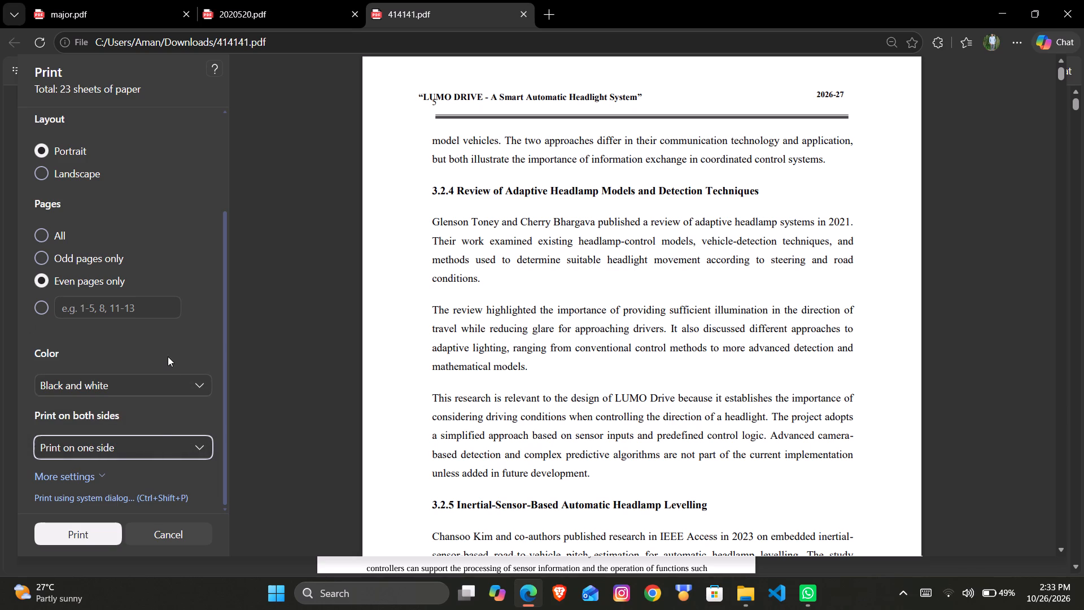
Send the even pages of 414141.pdf to the Canon G3010 series, one-sided in black and white.
click(79, 529)
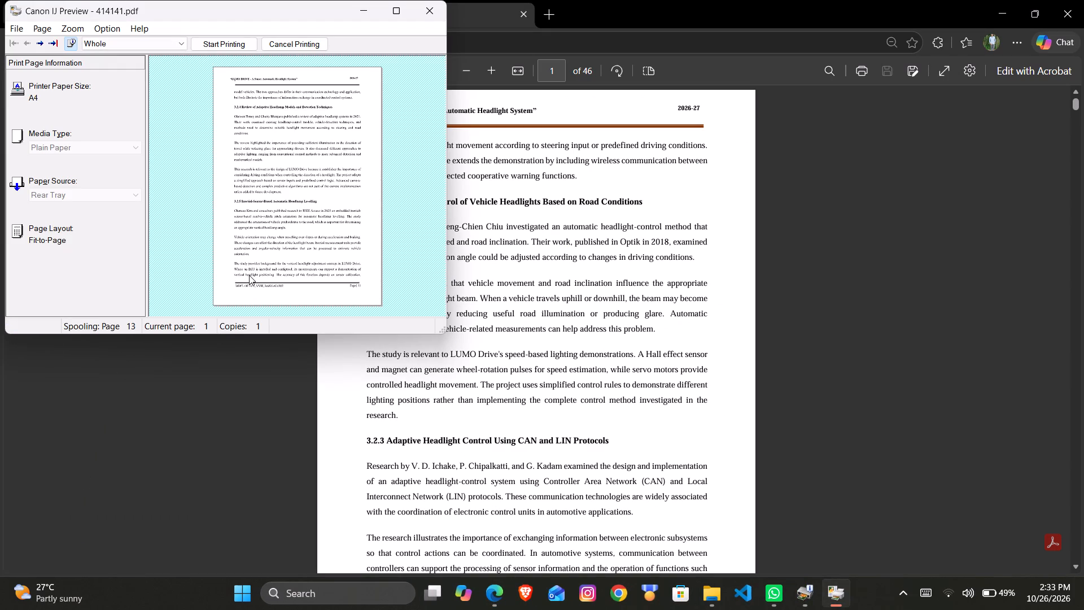
Start printing the even pages of 414141.pdf from the Canon IJ print preview.
click(229, 47)
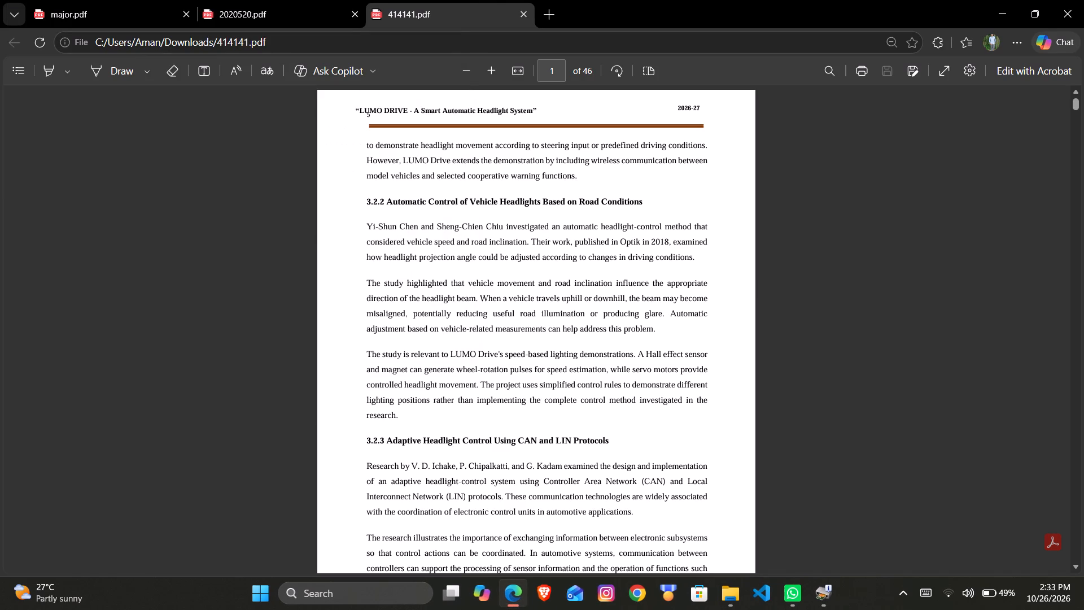